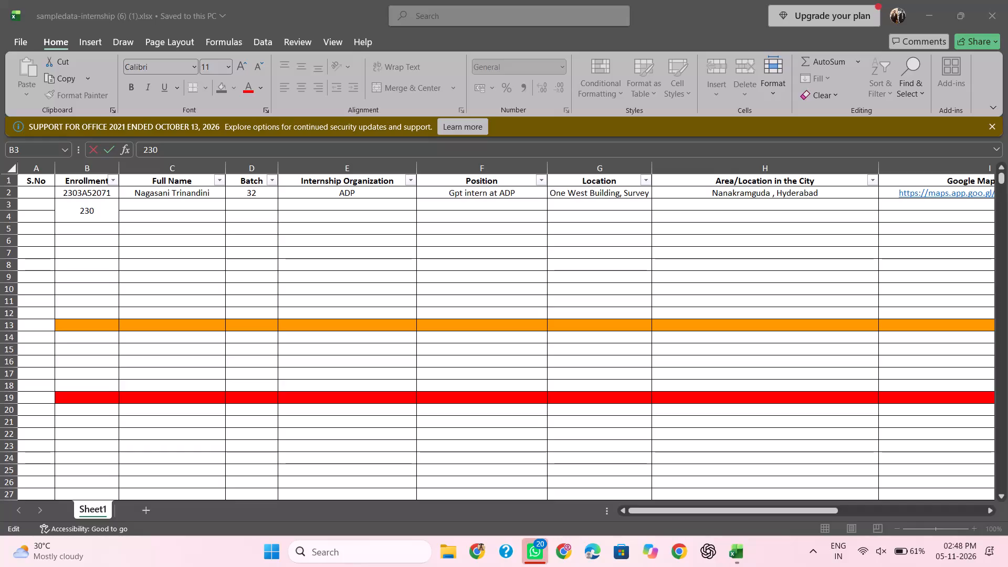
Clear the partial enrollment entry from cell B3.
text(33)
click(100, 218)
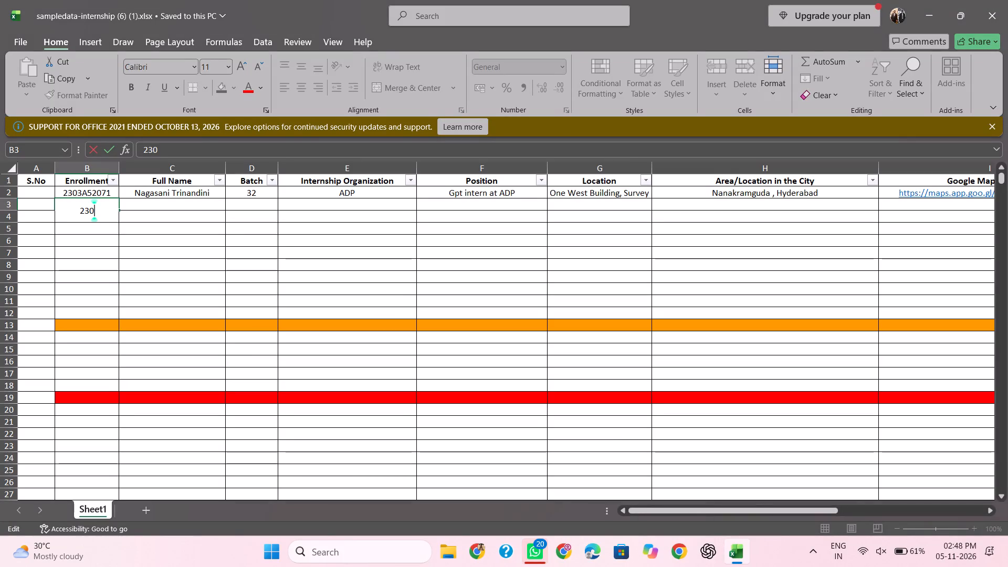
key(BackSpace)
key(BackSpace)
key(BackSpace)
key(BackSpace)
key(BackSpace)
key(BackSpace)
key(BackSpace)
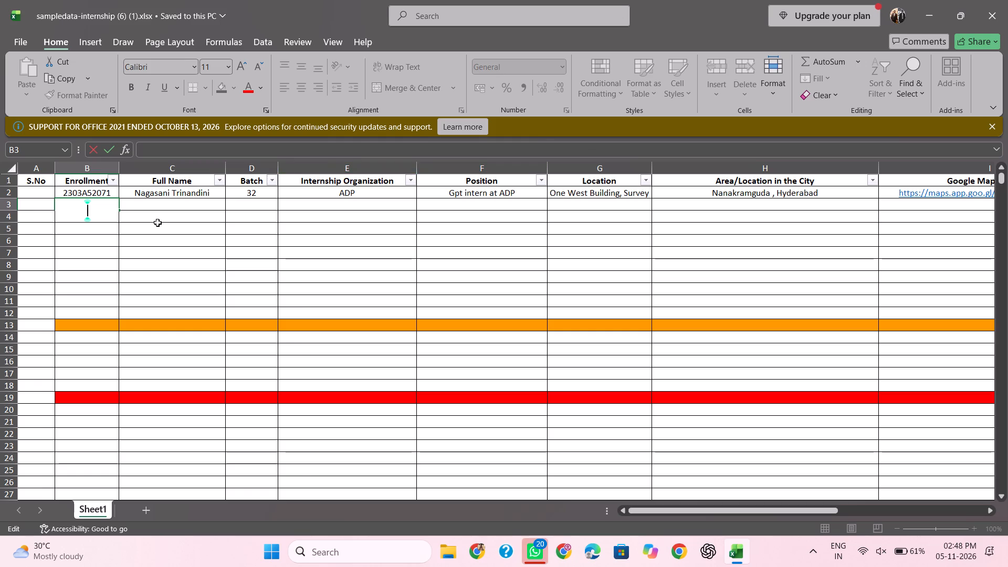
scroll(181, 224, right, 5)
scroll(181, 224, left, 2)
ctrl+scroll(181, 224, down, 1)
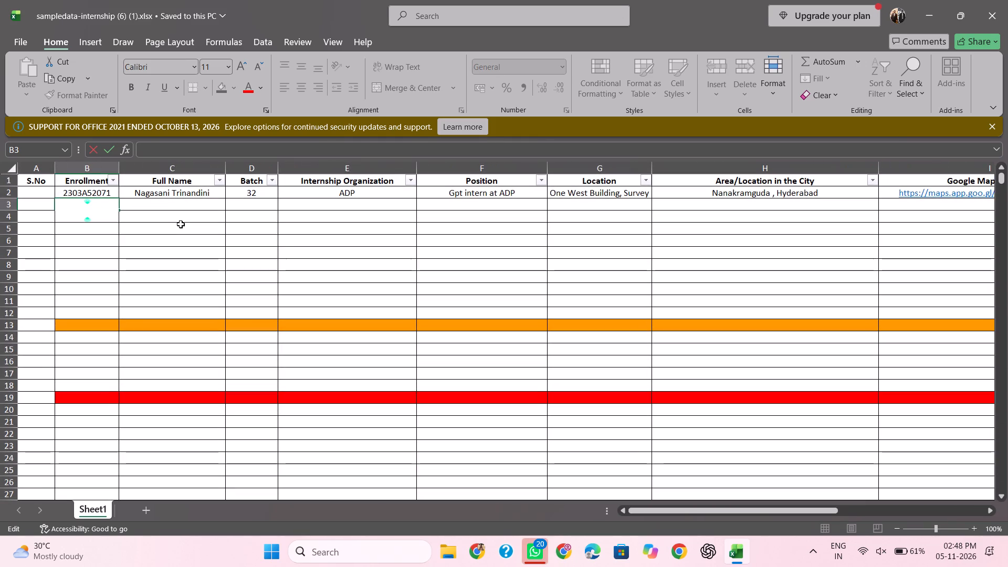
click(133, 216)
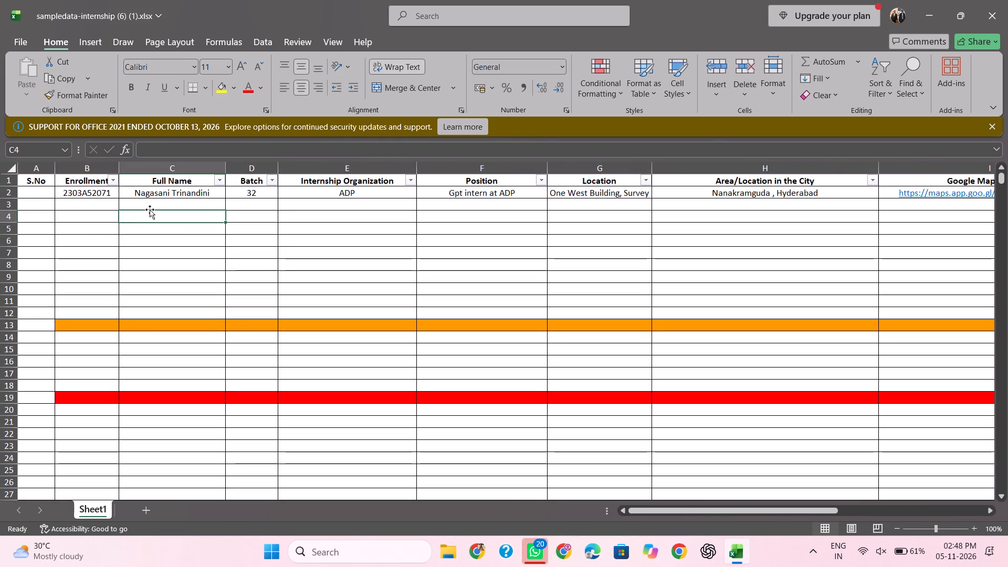
Enter the second student's enrollment number in the Enrollment column of row 3.
click(97, 208)
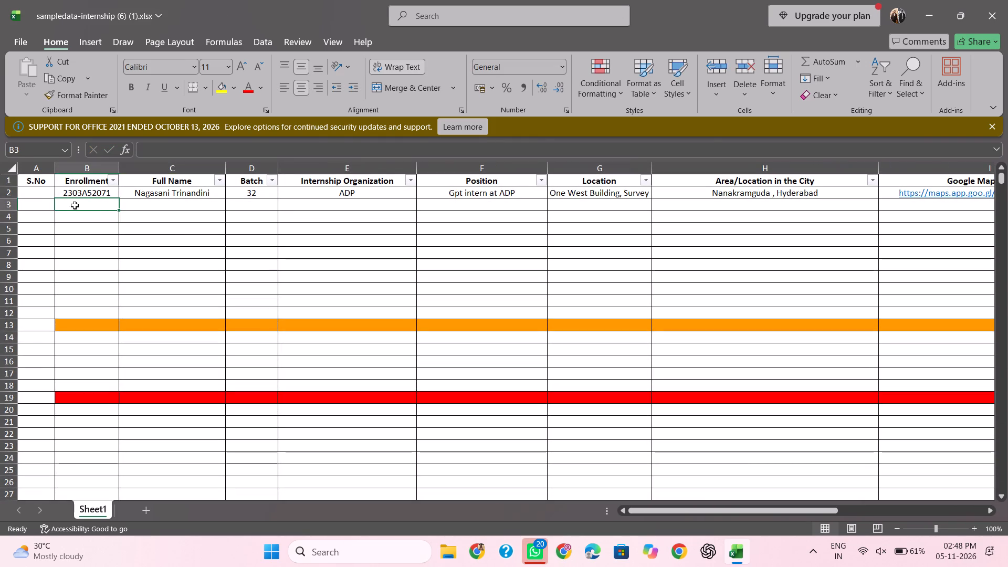
click(68, 207)
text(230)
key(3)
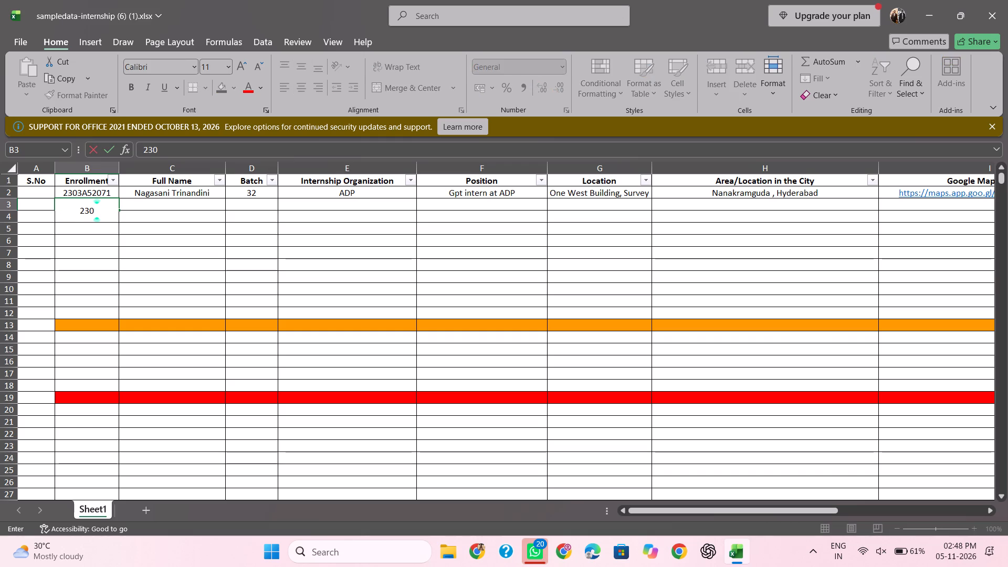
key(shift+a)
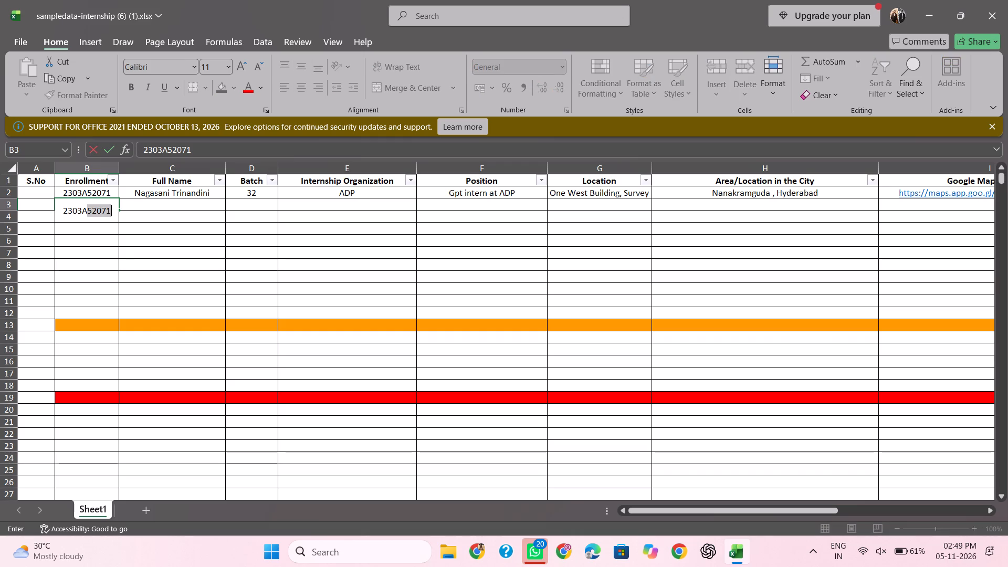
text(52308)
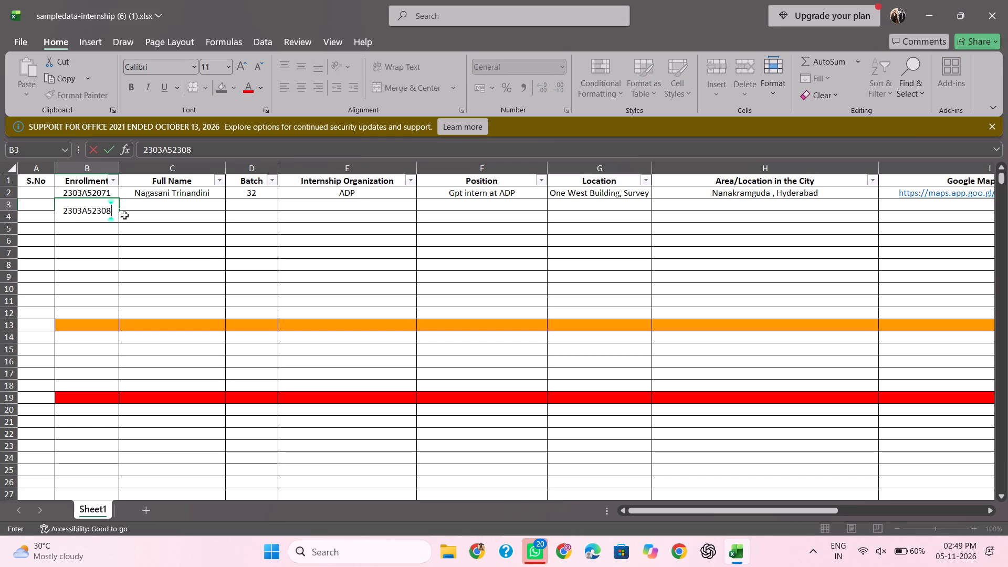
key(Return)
Enter the student's capitalized first name in the Full Name column of row 3.
click(152, 203)
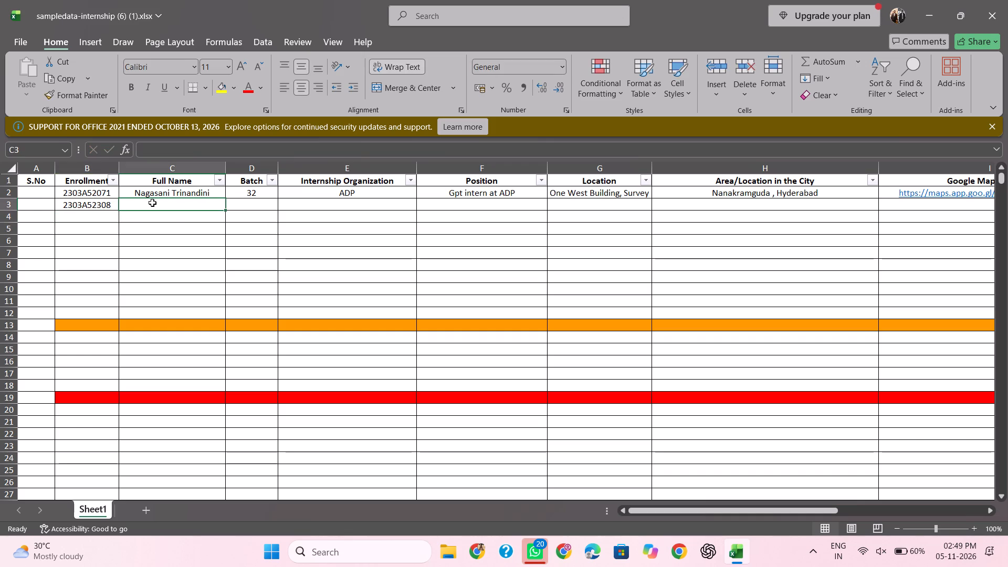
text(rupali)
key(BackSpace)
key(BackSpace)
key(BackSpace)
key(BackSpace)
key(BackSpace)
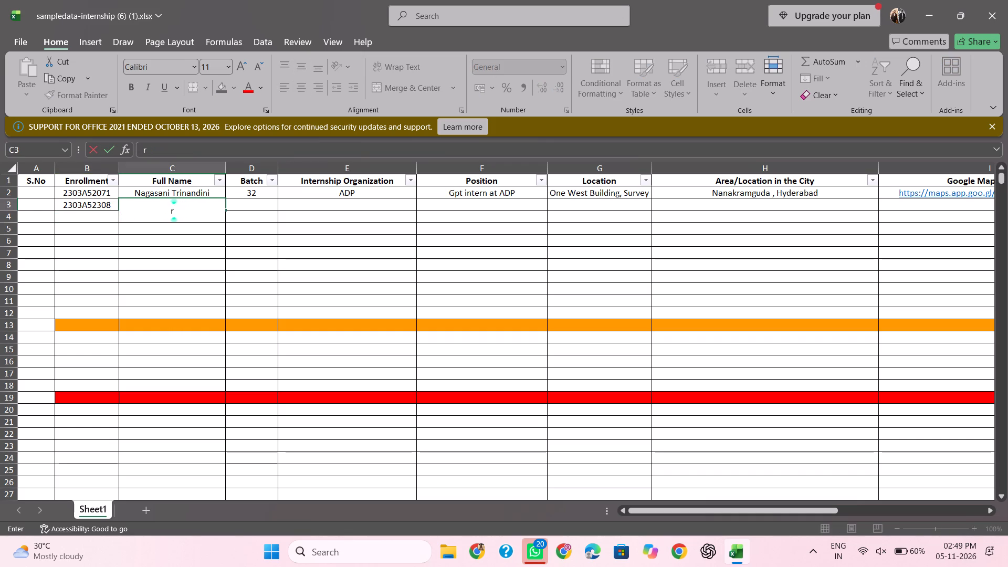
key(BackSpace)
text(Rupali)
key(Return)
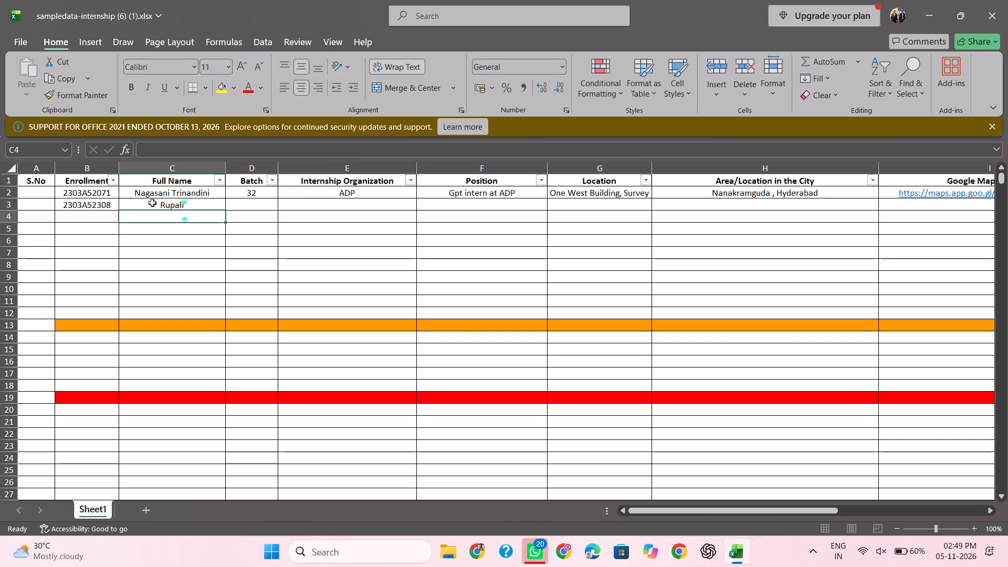
Enter 43 as the batch in row 3.
click(258, 206)
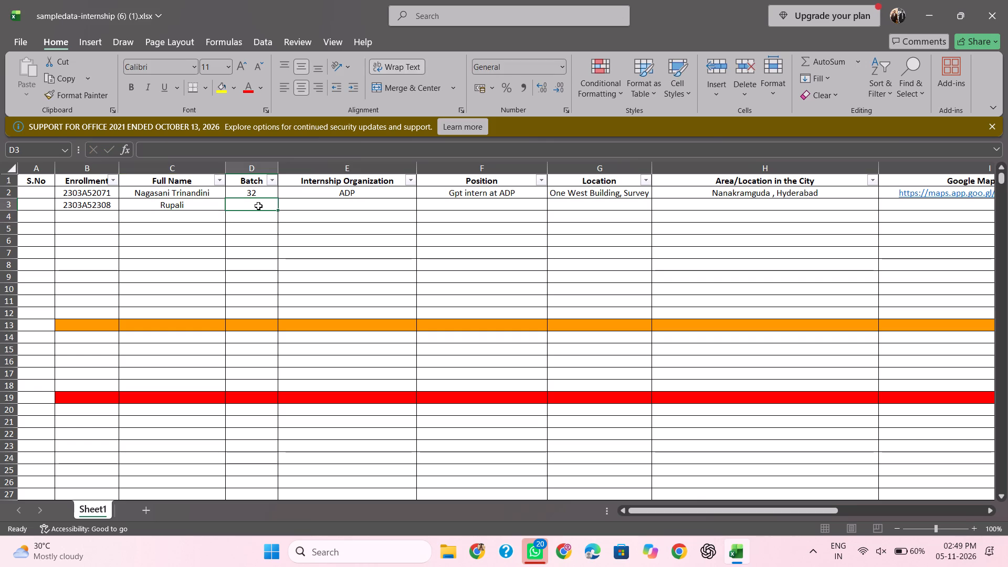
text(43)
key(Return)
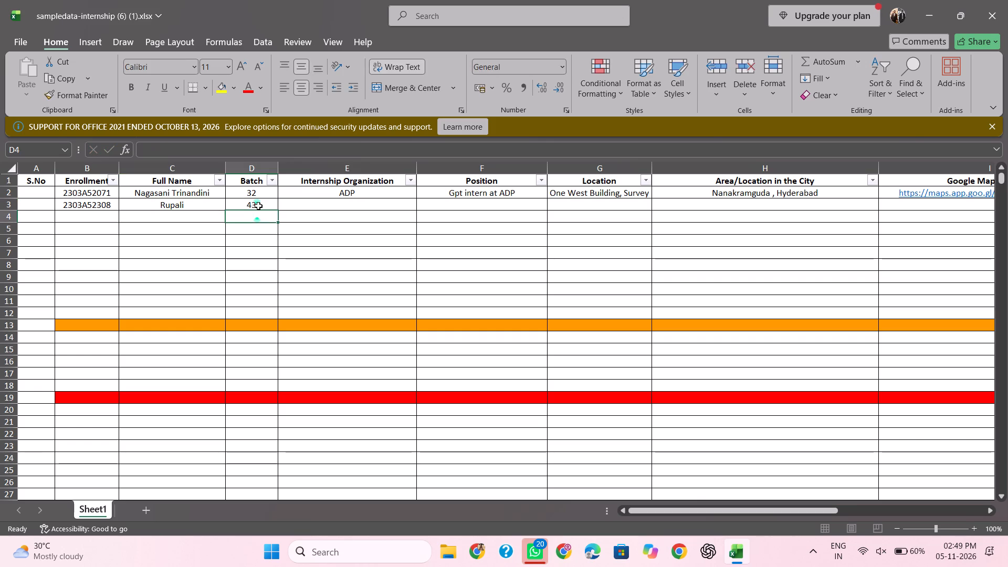
Enter BlueStock.in as the internship organization in row 3.
click(354, 205)
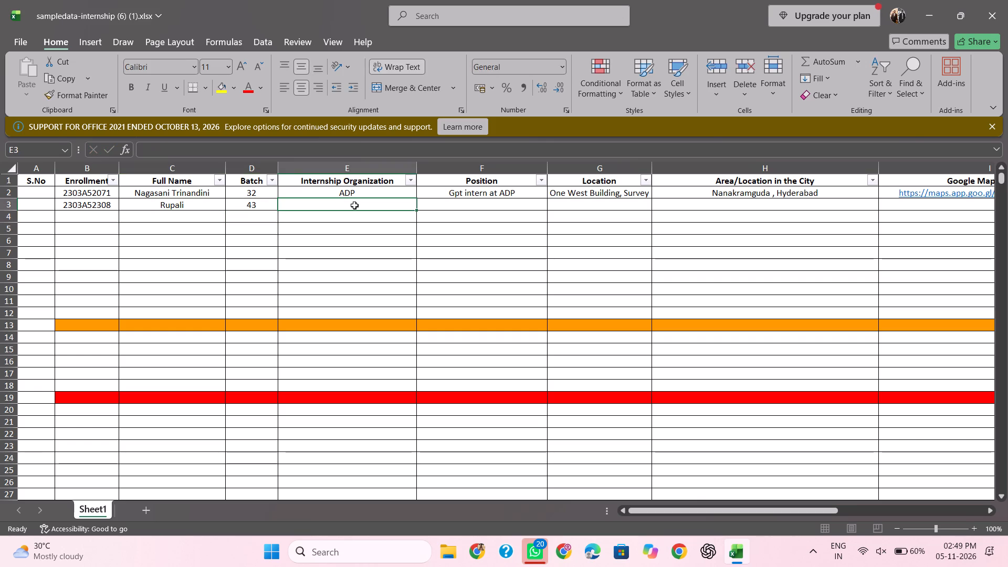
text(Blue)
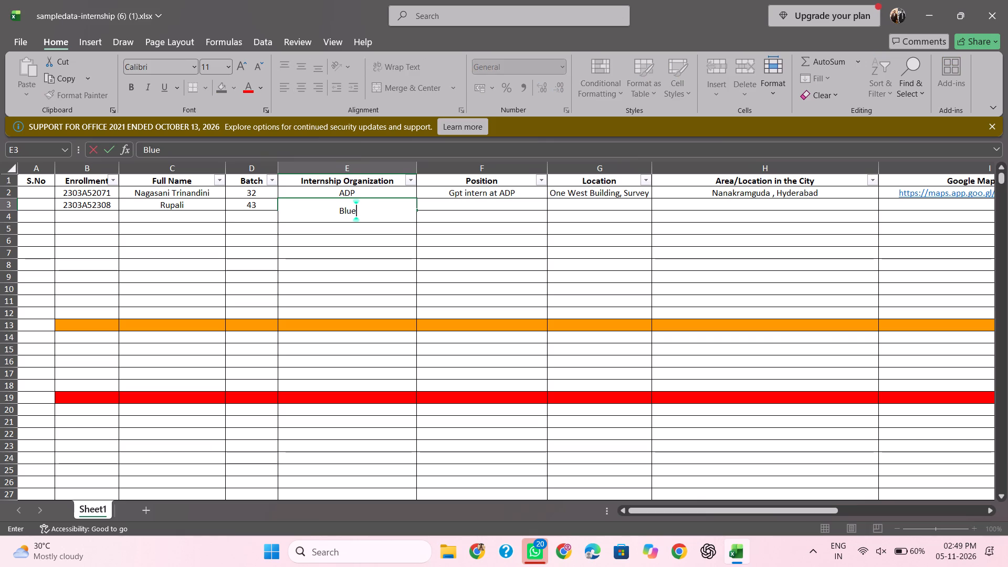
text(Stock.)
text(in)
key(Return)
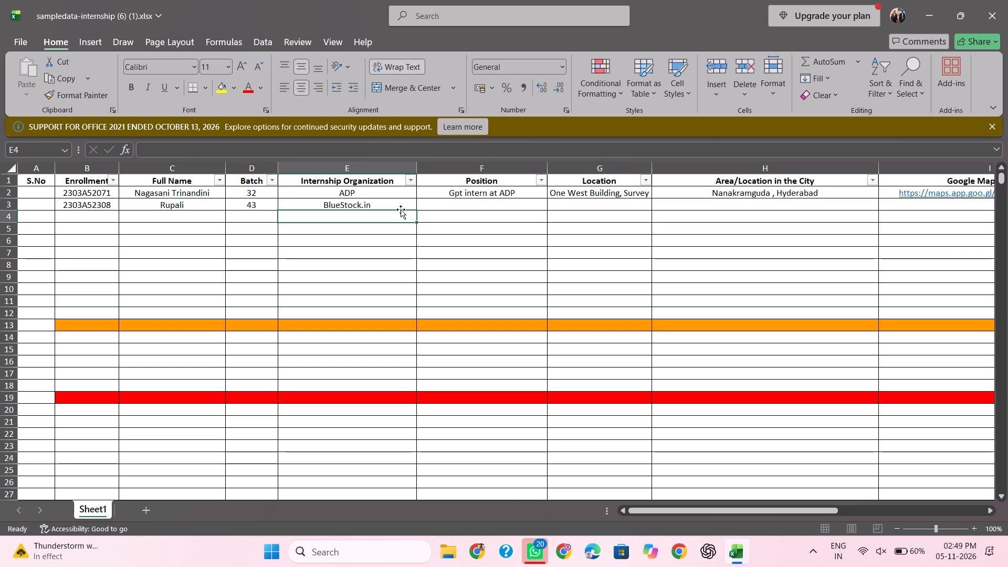
click(394, 208)
click(382, 204)
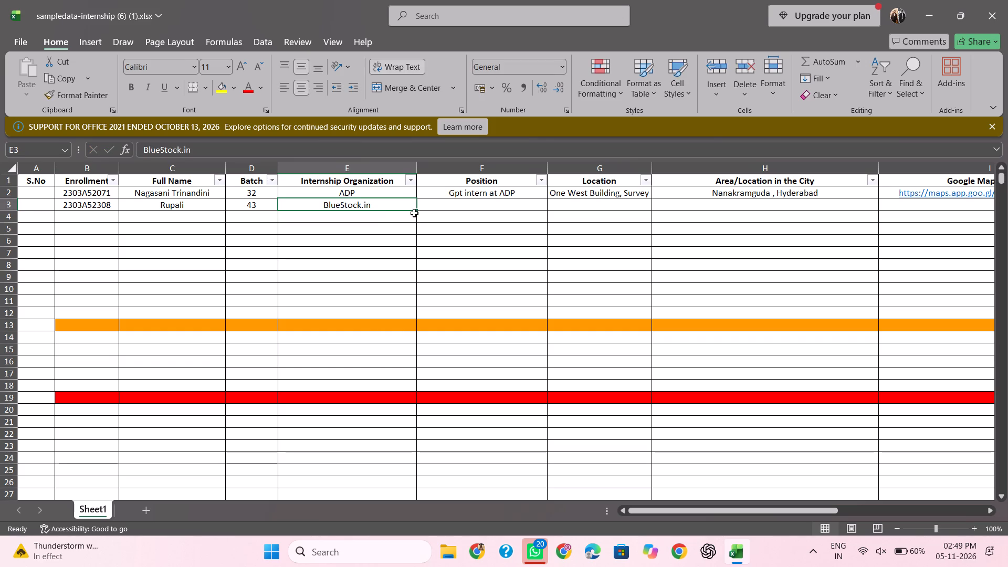
Enter "Data Analayst" as the position in row 3.
click(473, 211)
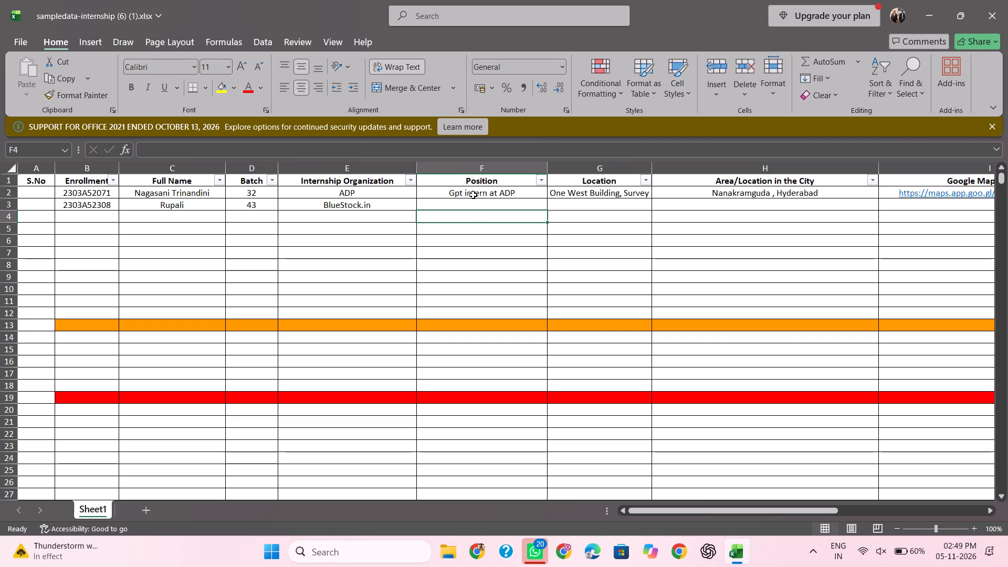
click(475, 209)
click(475, 207)
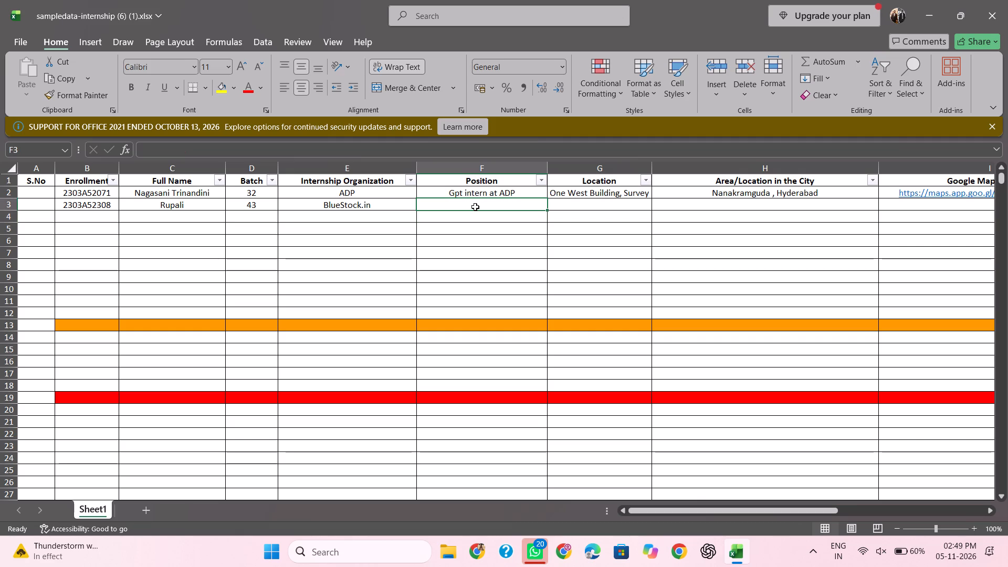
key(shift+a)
key(BackSpace)
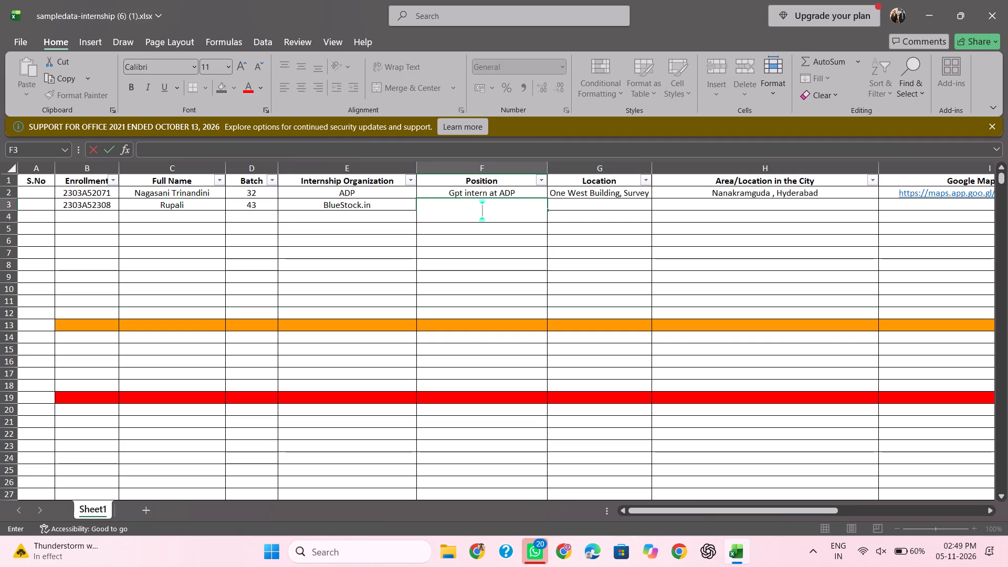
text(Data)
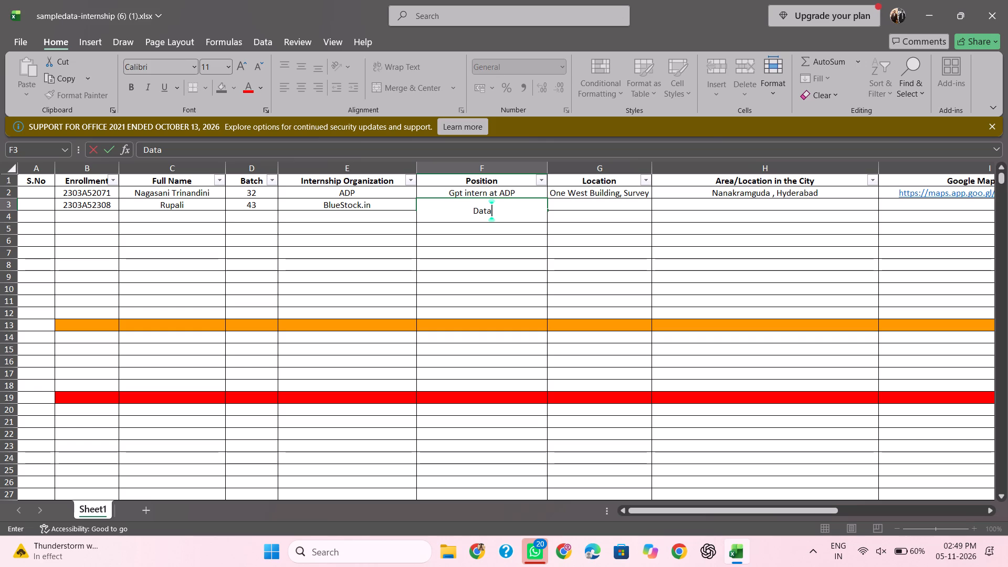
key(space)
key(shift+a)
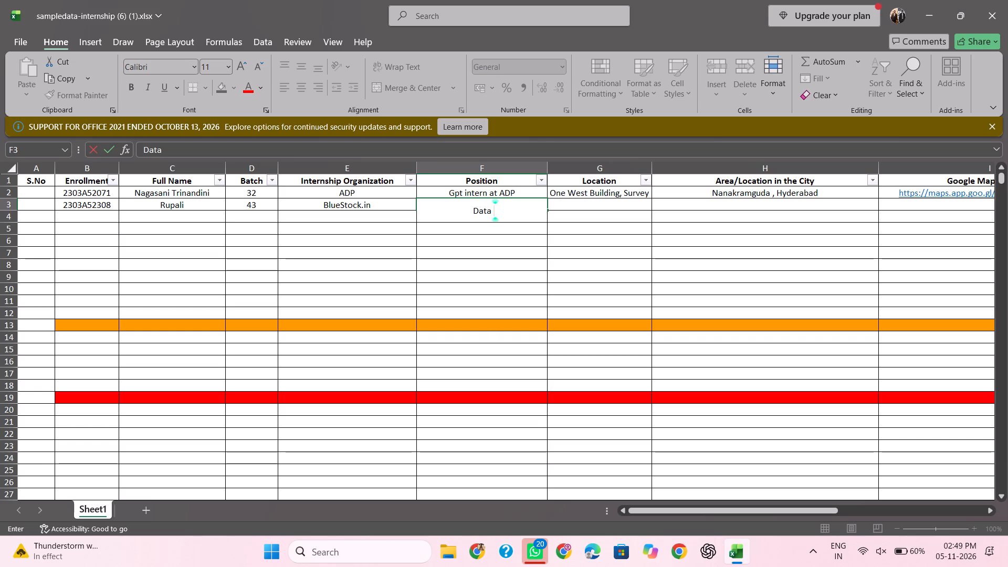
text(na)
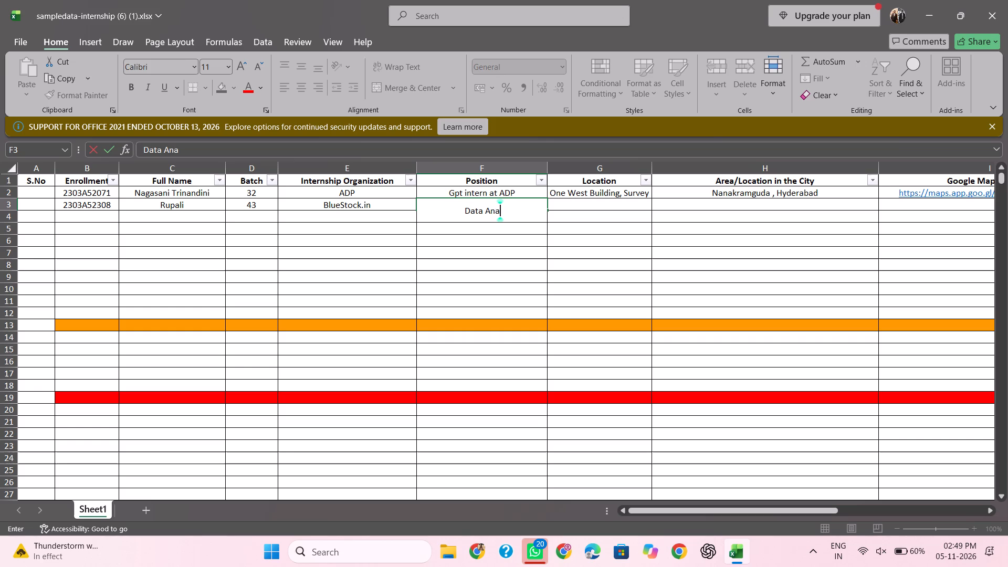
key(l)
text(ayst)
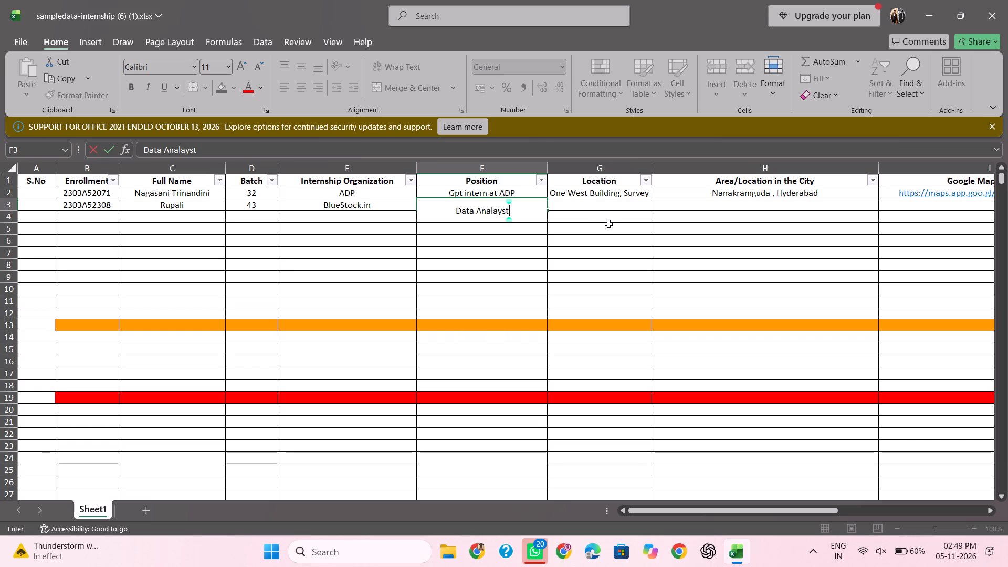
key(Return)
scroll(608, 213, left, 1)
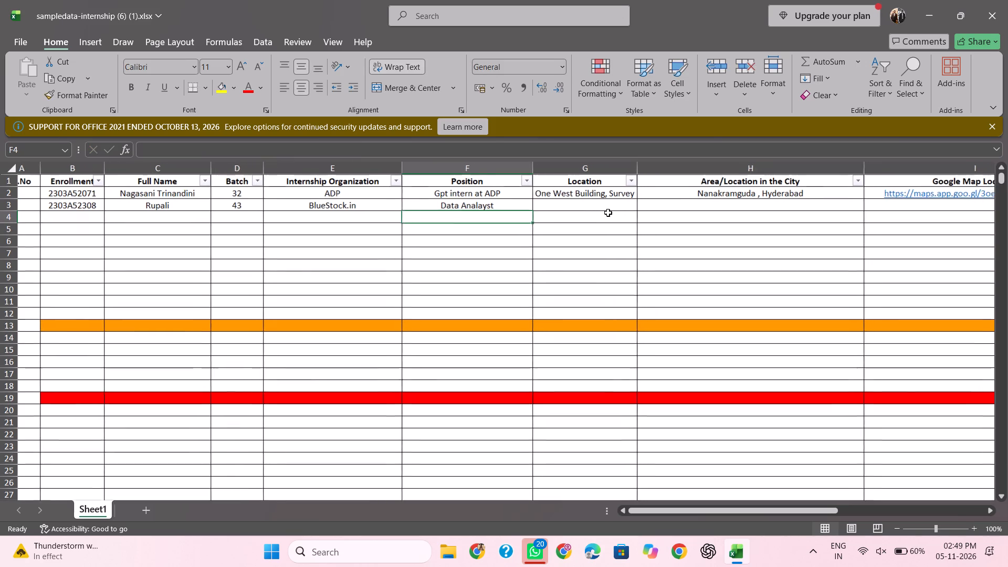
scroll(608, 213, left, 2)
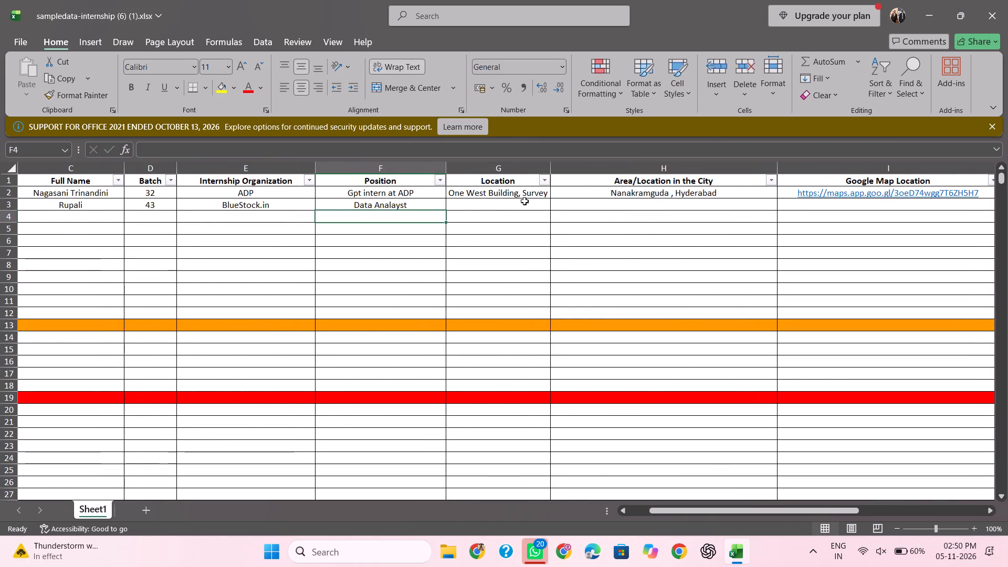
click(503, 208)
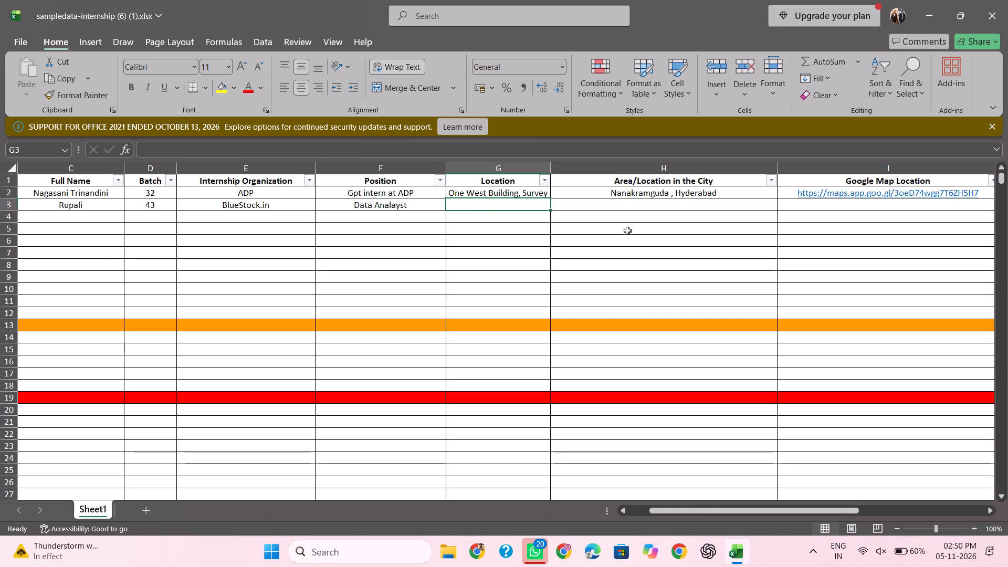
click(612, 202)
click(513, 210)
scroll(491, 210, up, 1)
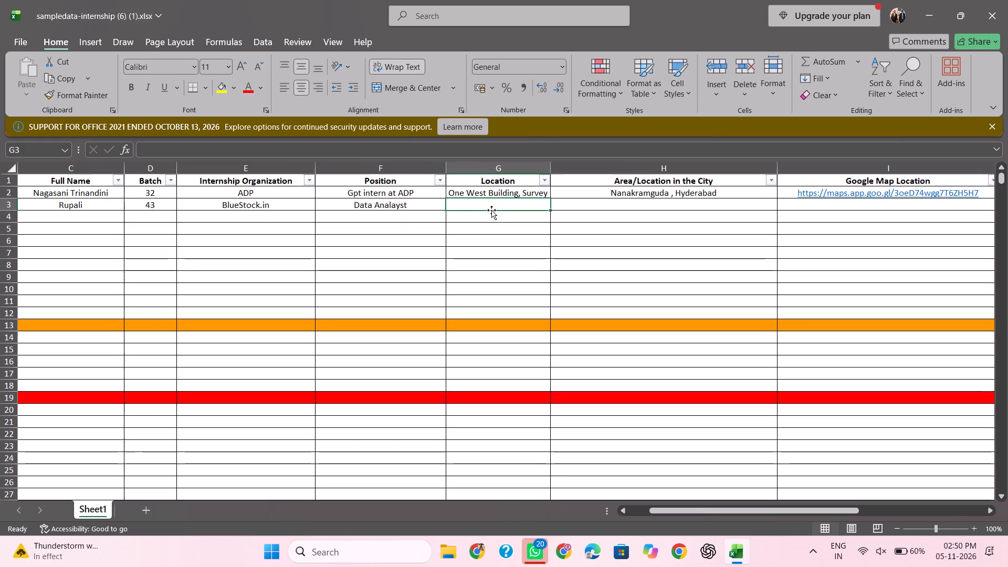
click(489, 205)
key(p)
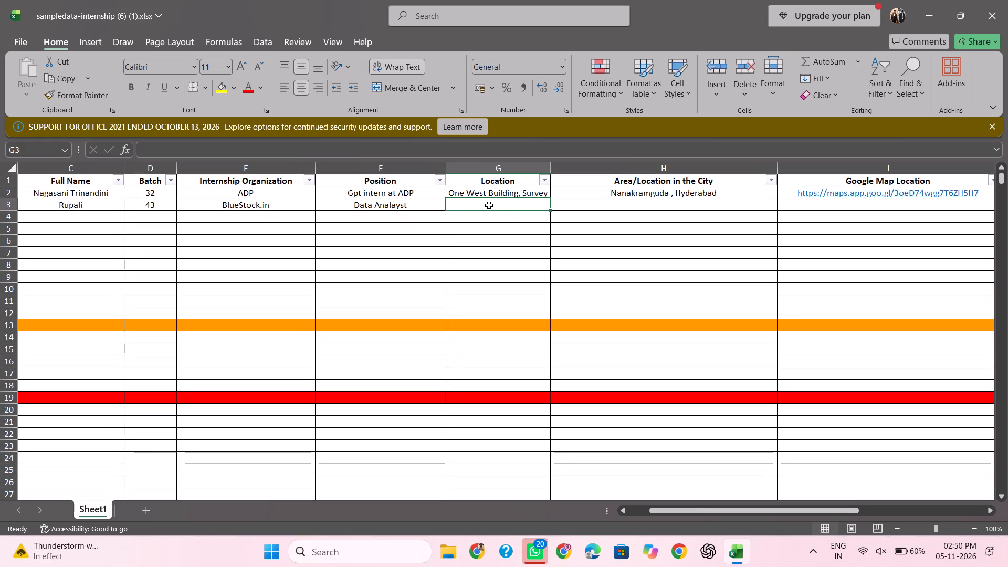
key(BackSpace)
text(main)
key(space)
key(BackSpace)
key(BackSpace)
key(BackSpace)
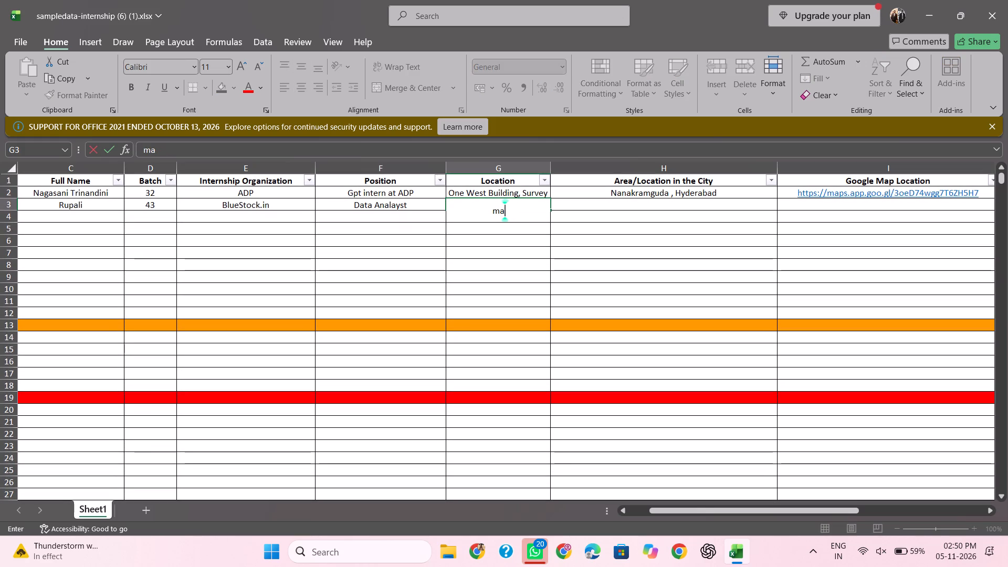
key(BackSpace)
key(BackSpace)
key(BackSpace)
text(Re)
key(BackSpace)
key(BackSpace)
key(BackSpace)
Enter Pune in the Location column of row 3.
scroll(737, 242, left, 1)
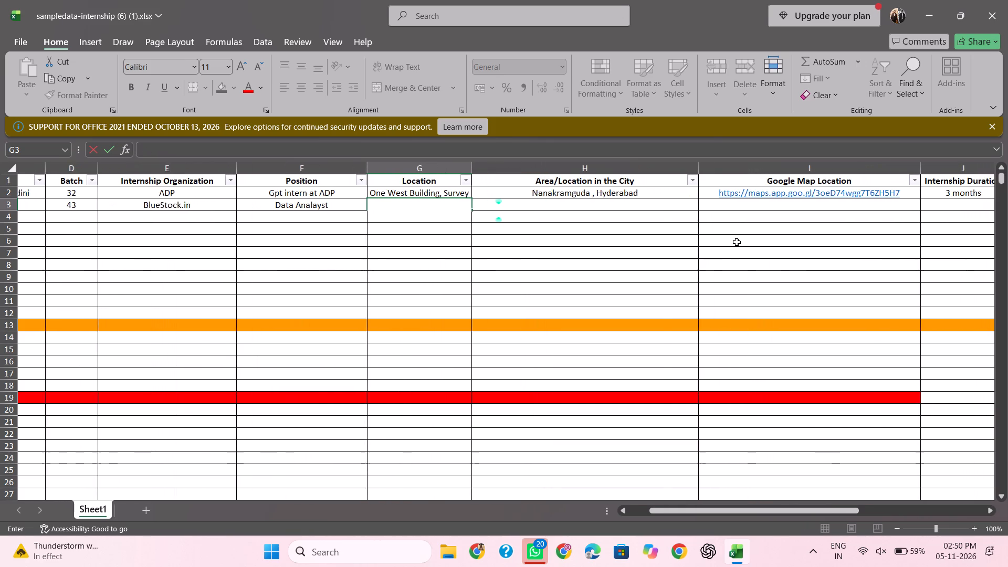
scroll(737, 242, left, 1)
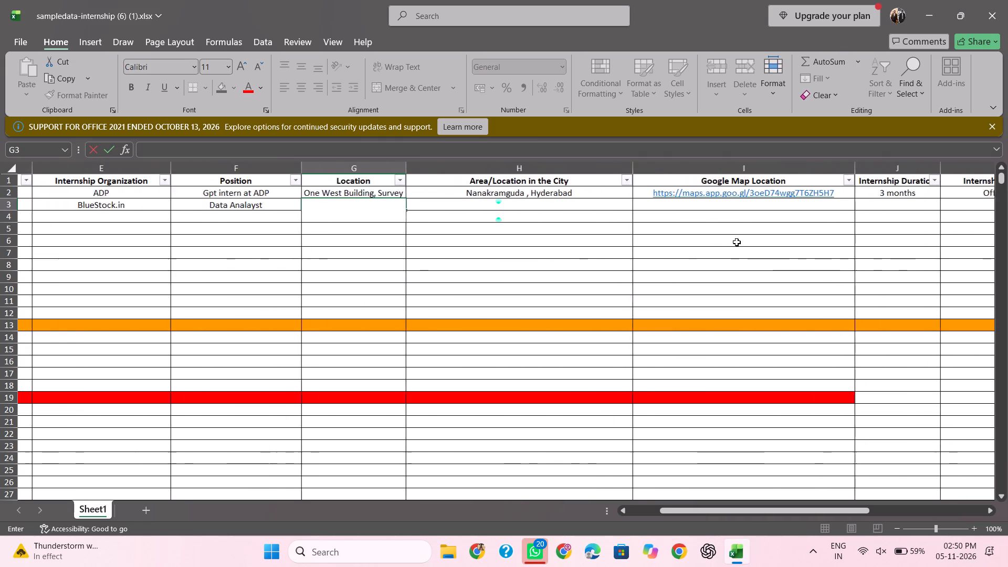
click(357, 217)
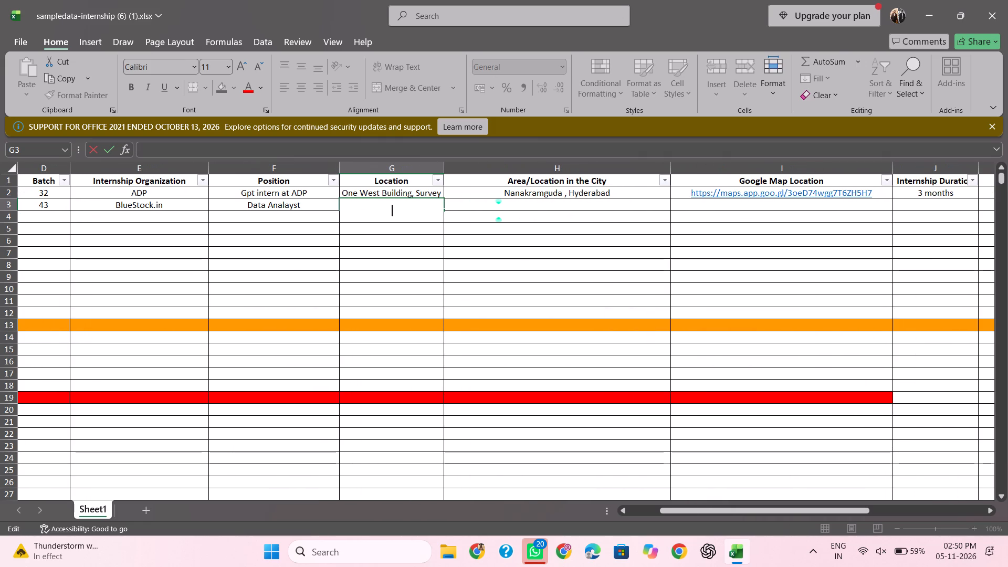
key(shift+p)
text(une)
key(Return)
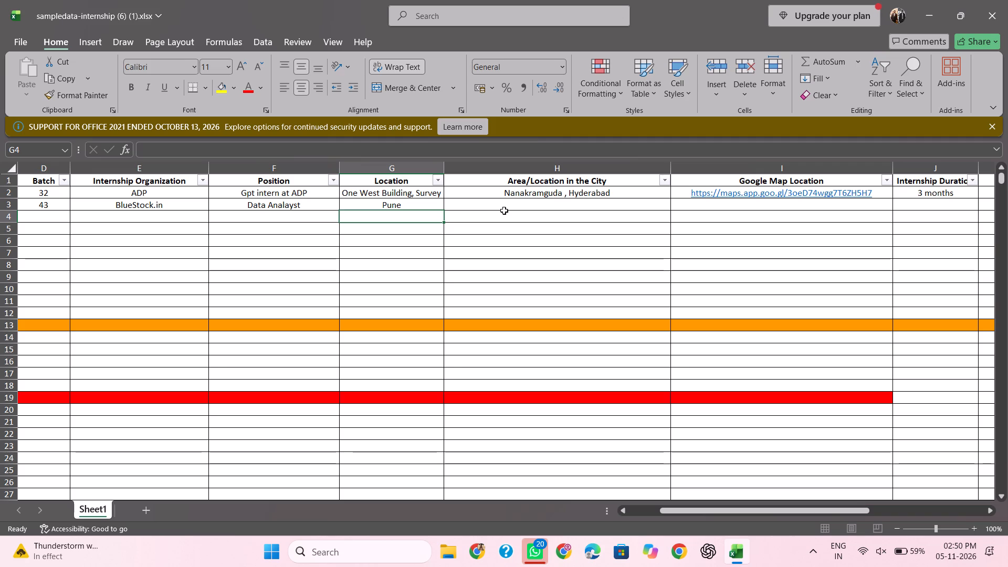
Enter Remote in the Area/Location in the City column of row 3.
click(504, 211)
click(515, 205)
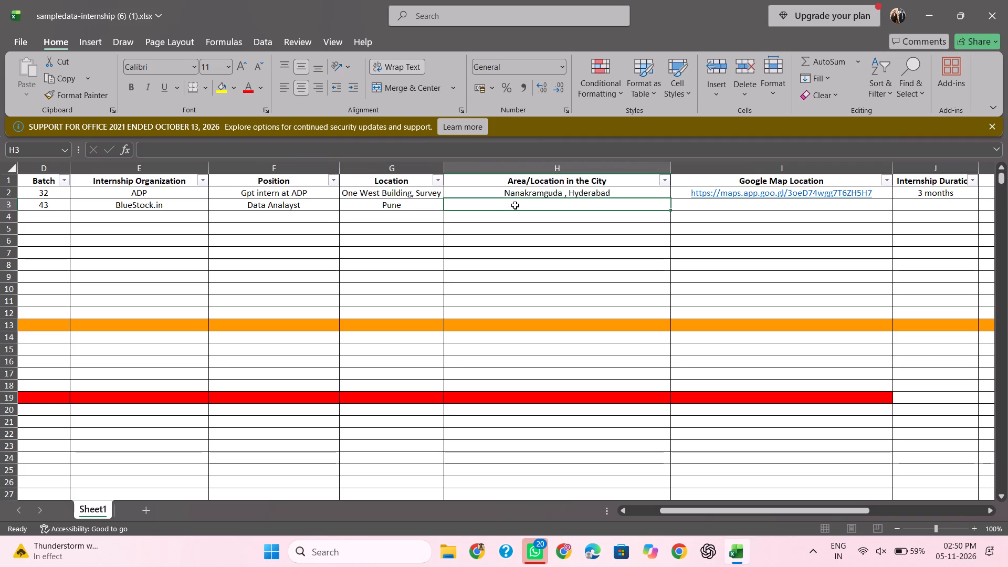
scroll(561, 205, left, 1)
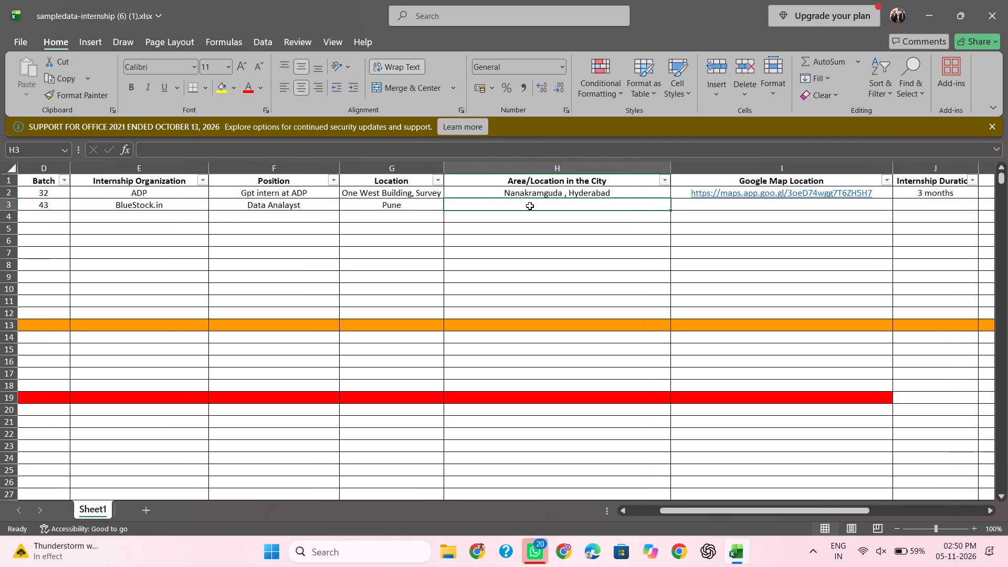
click(530, 206)
click(547, 213)
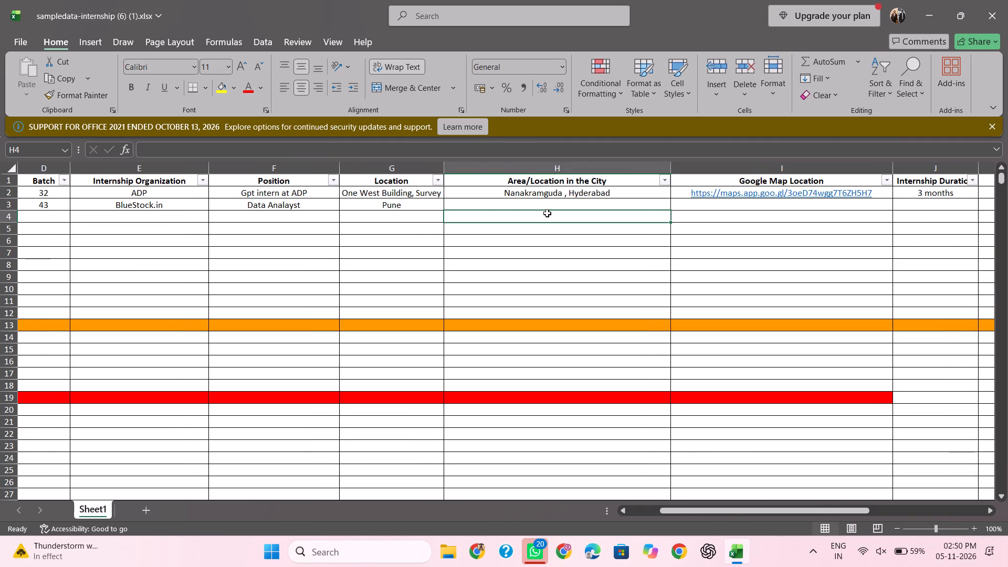
click(537, 206)
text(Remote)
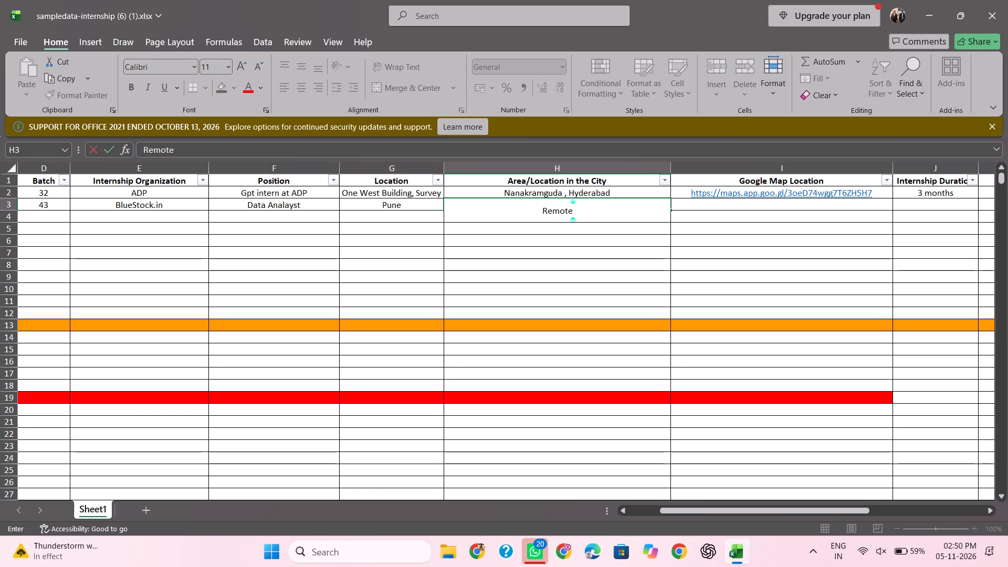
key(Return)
Leave the map location and duration blank and enter "online" as the internship mode in row 3.
click(776, 199)
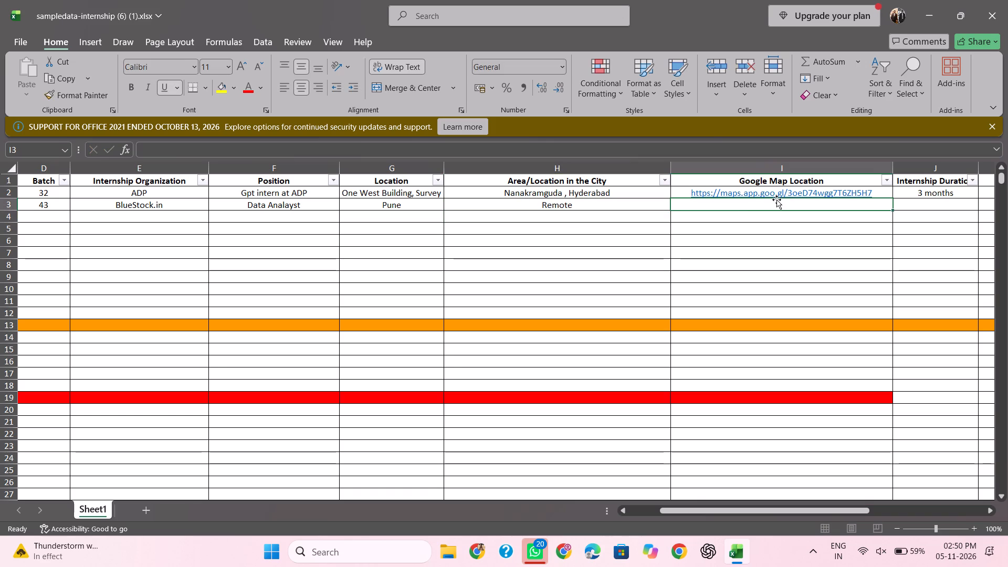
click(772, 209)
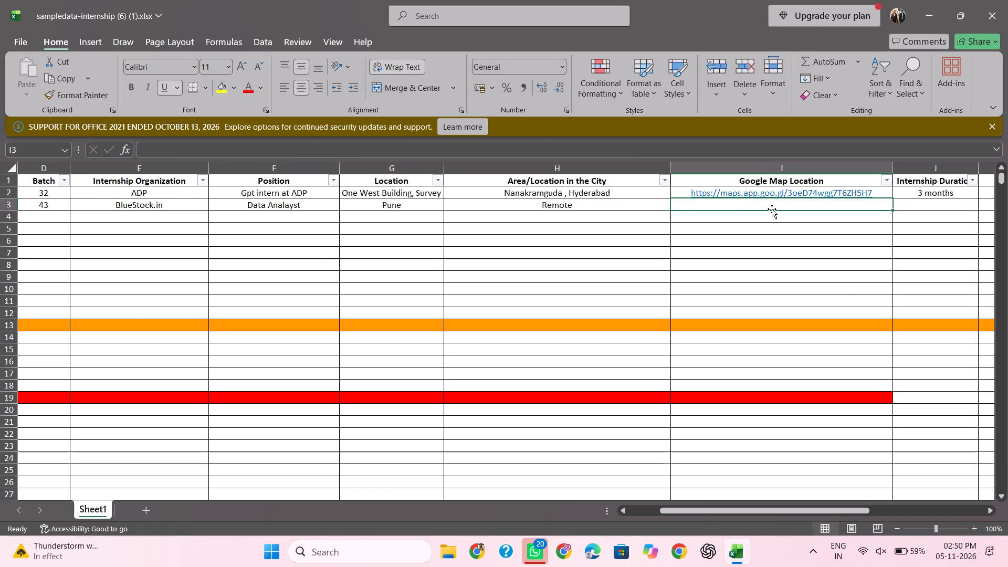
scroll(772, 209, left, 2)
click(743, 209)
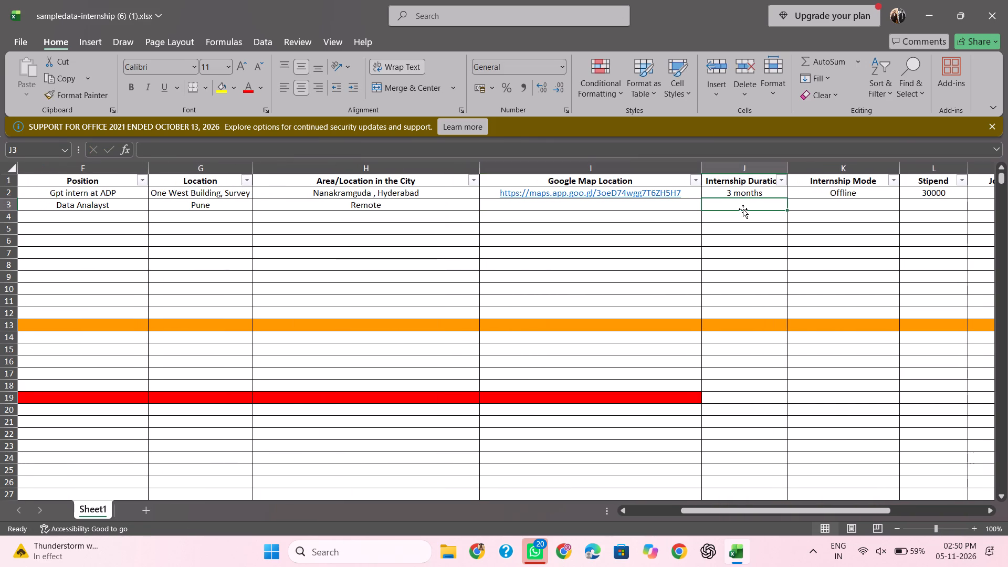
click(748, 206)
click(735, 205)
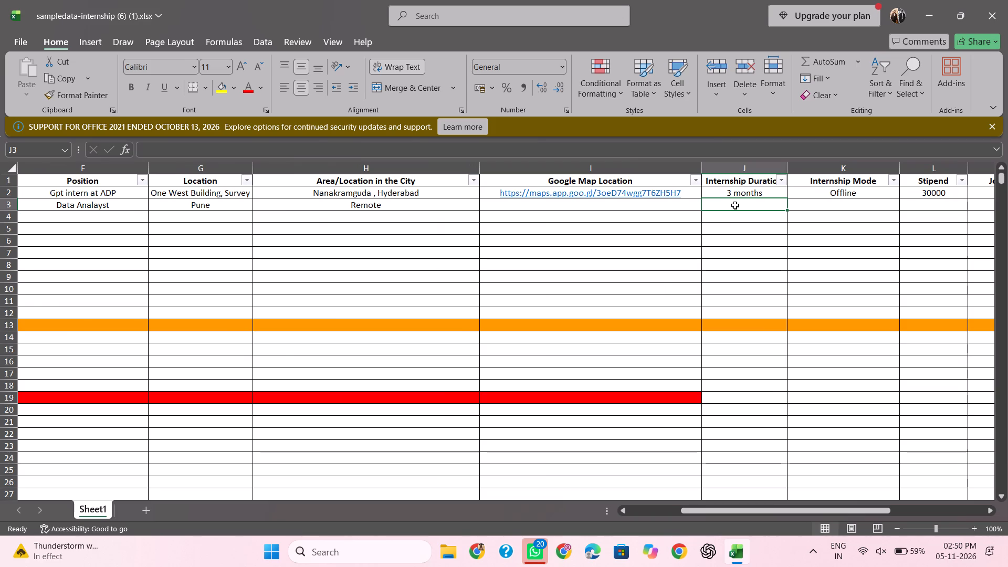
click(852, 209)
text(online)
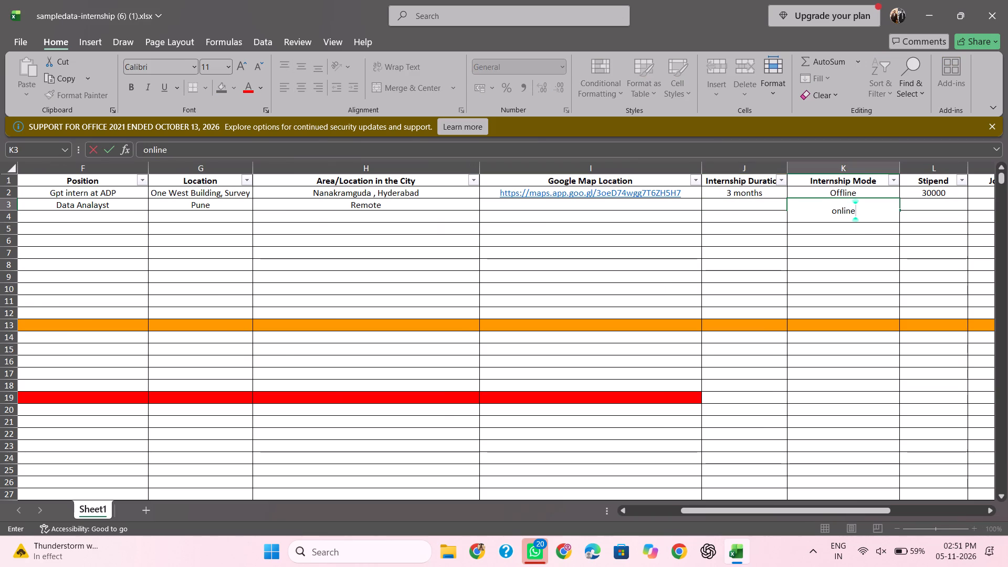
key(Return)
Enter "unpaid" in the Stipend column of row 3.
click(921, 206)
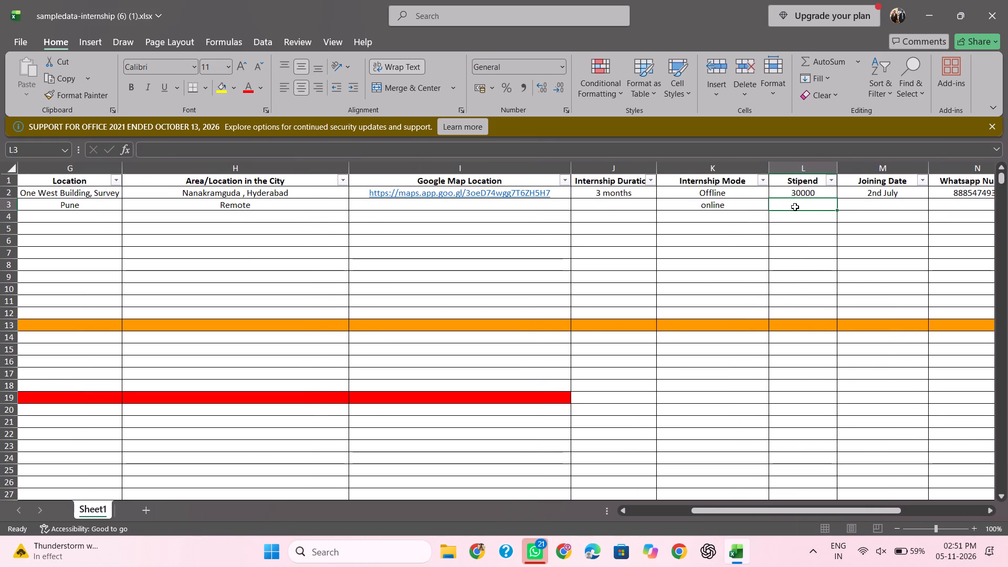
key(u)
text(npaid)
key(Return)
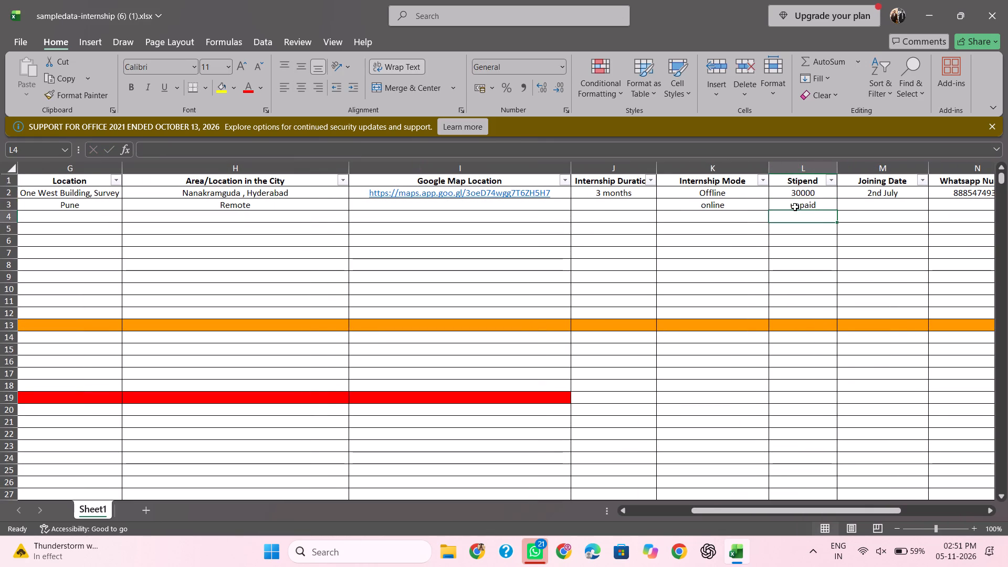
Review the entries filled in across row 3 and the remaining columns through Remarks.
scroll(768, 224, up, 2)
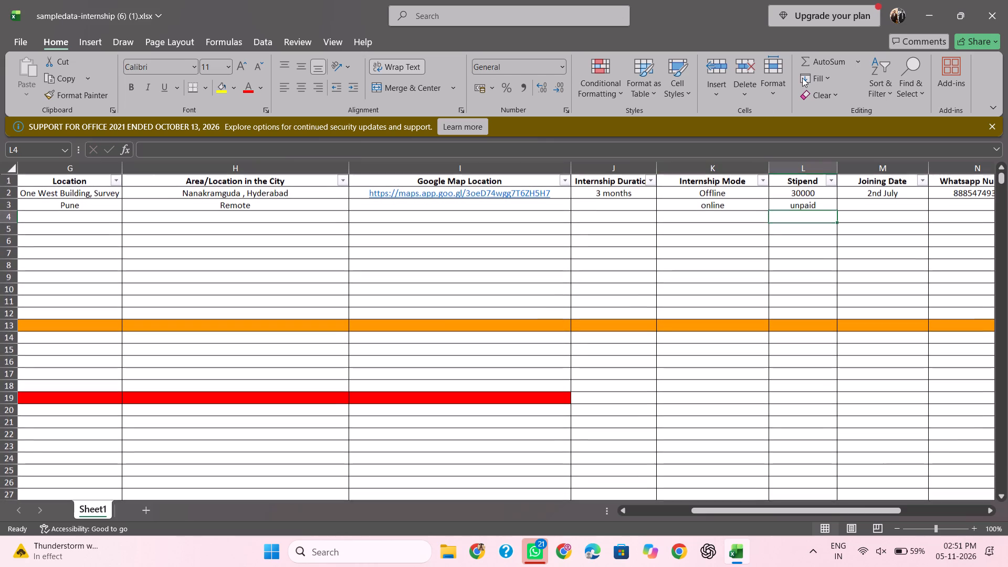
click(886, 208)
scroll(838, 208, up, 2)
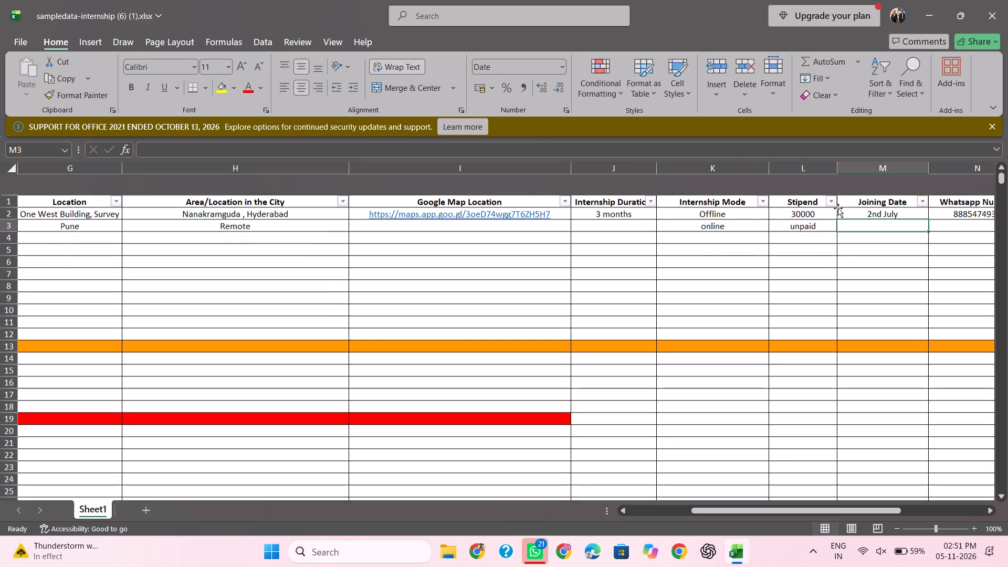
scroll(838, 208, up, 8)
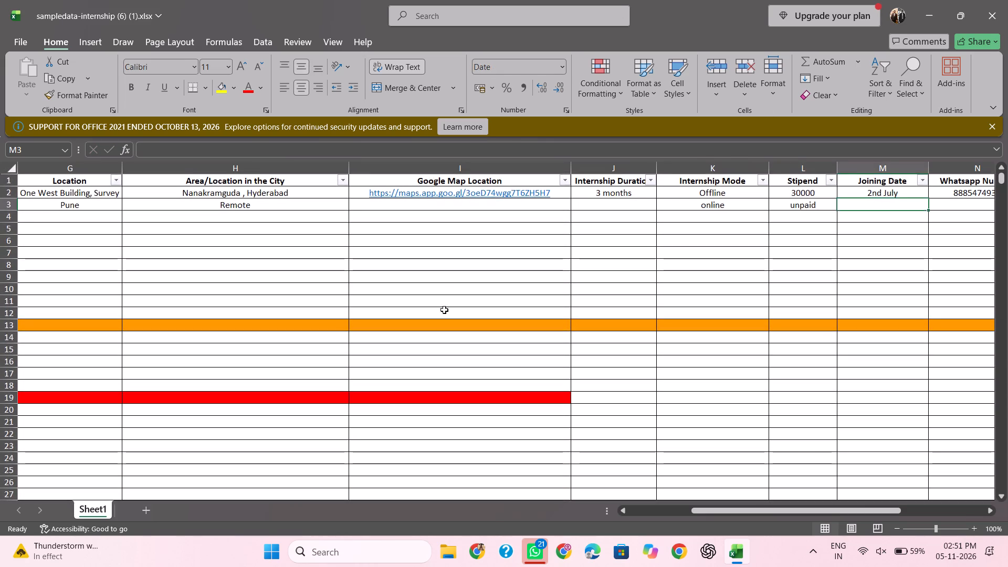
scroll(444, 310, up, 6)
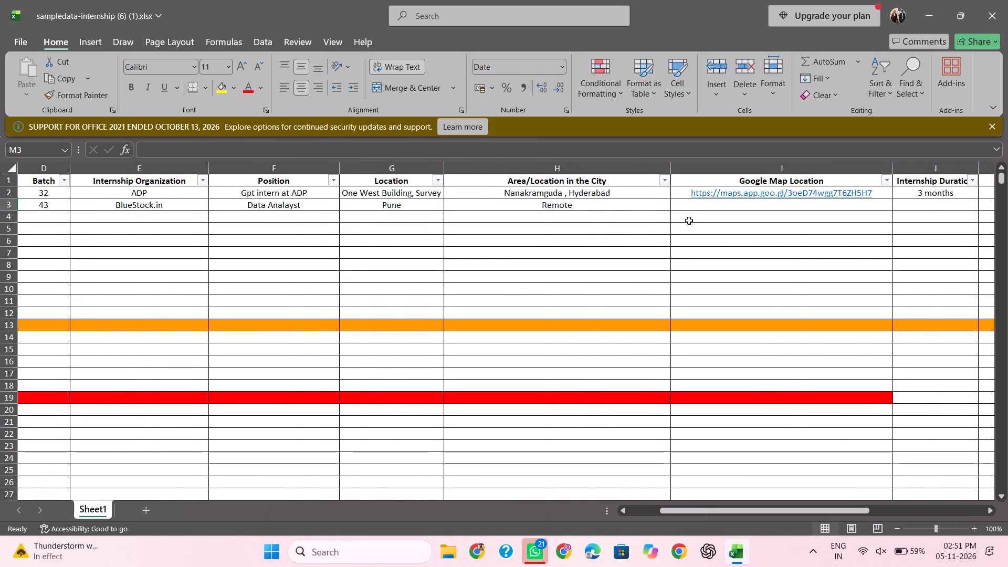
scroll(689, 220, left, 3)
scroll(689, 240, up, 3)
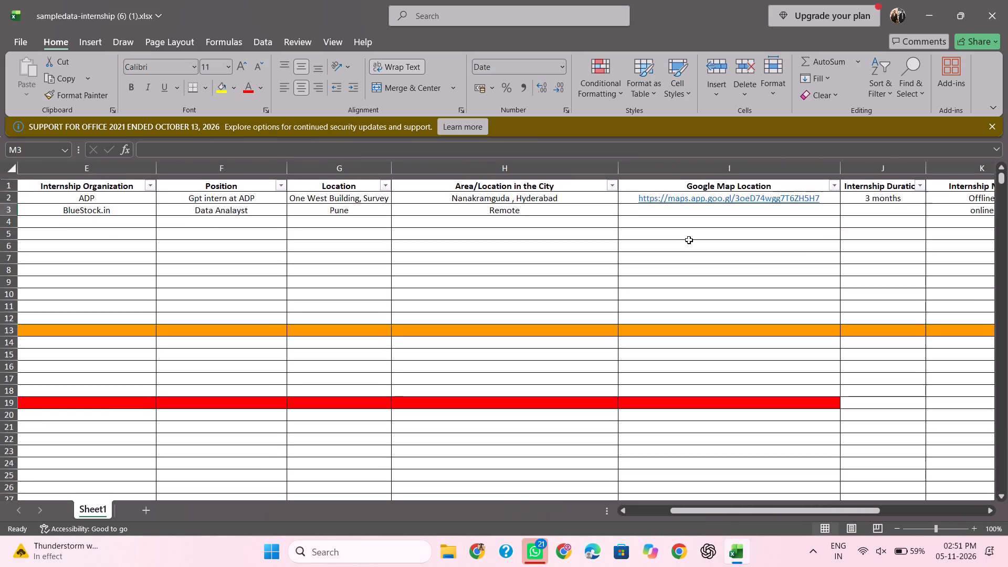
scroll(689, 240, up, 3)
scroll(870, 203, left, 5)
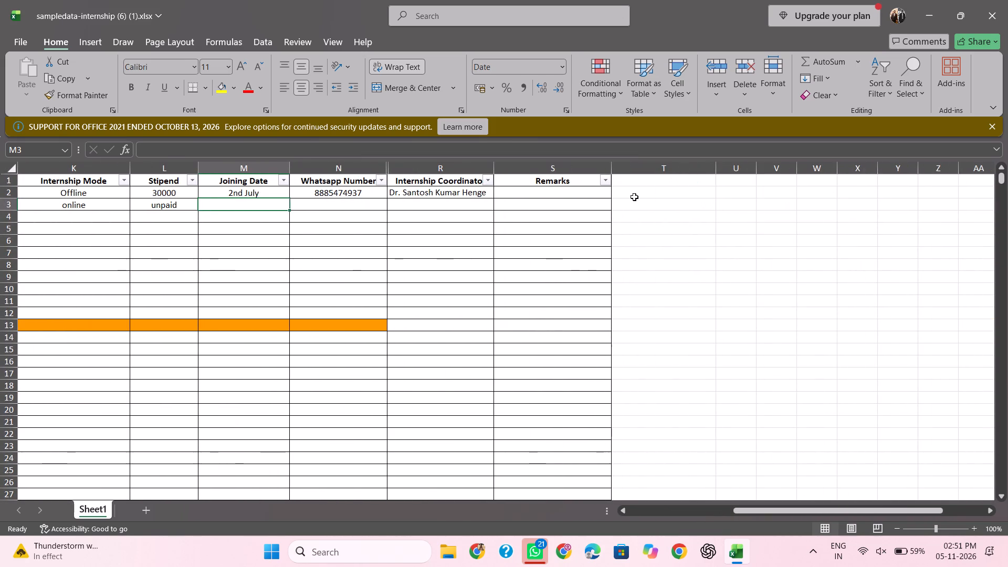
scroll(357, 222, right, 5)
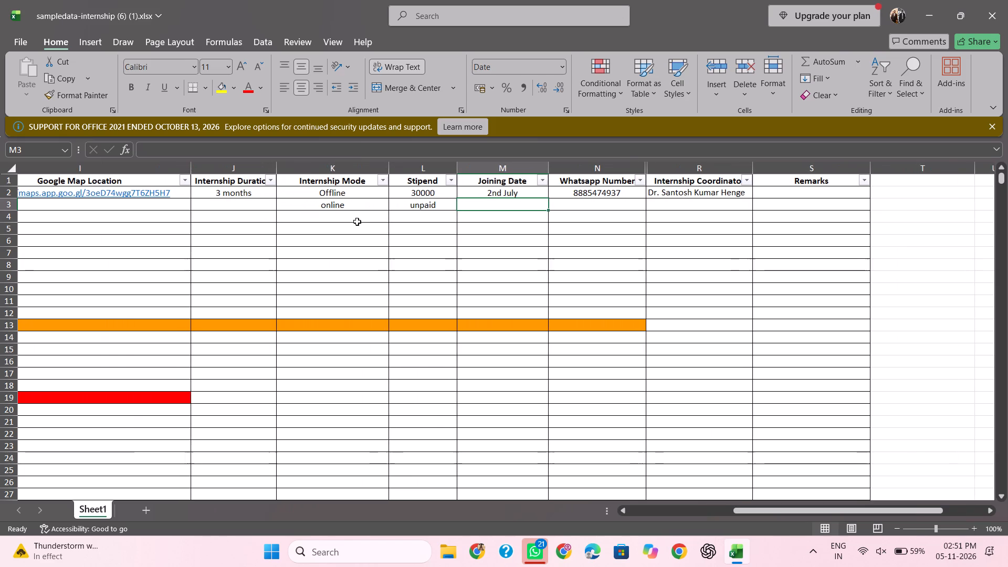
Enter "10 octuber" as the Joining Date in row 3.
click(501, 207)
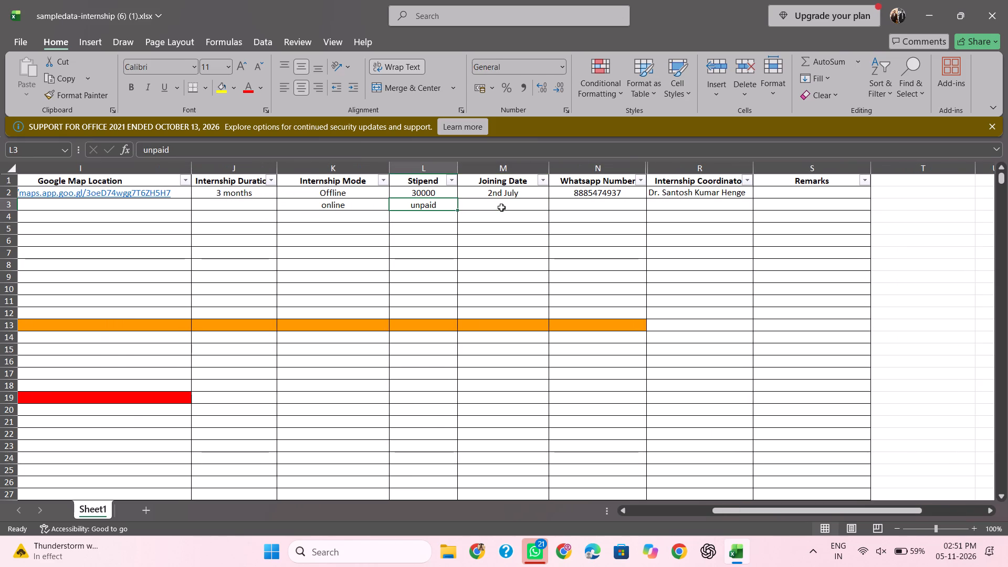
click(504, 205)
click(504, 205)
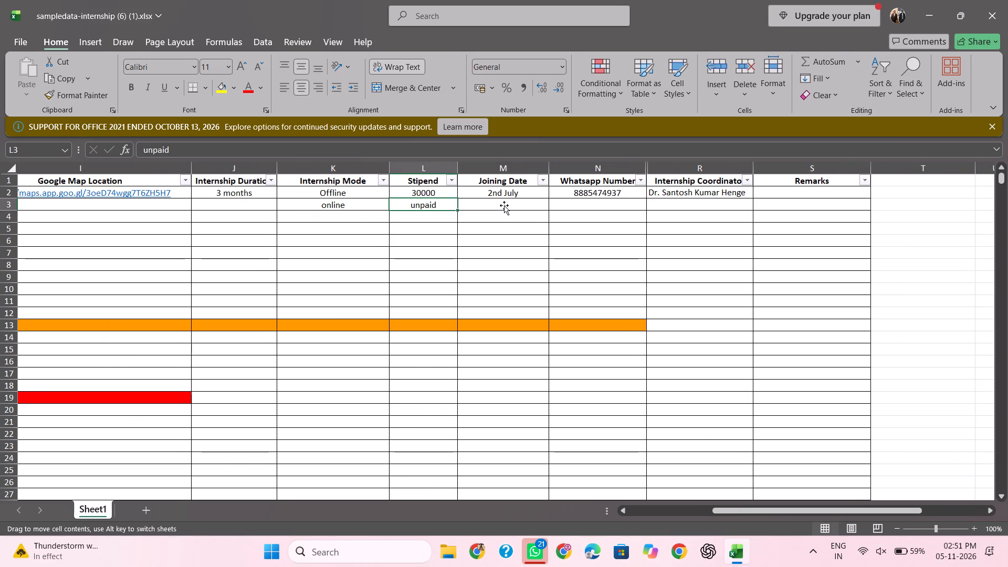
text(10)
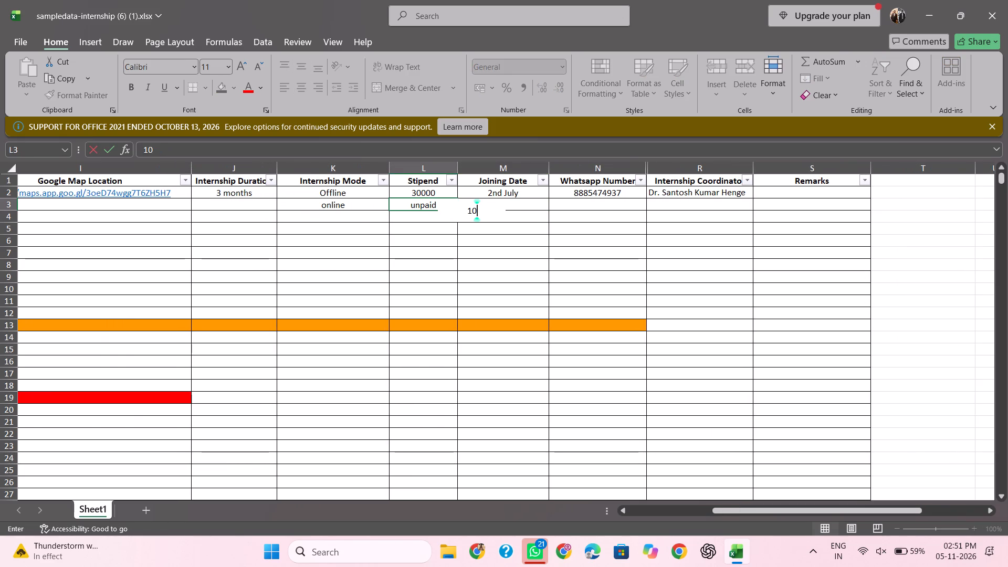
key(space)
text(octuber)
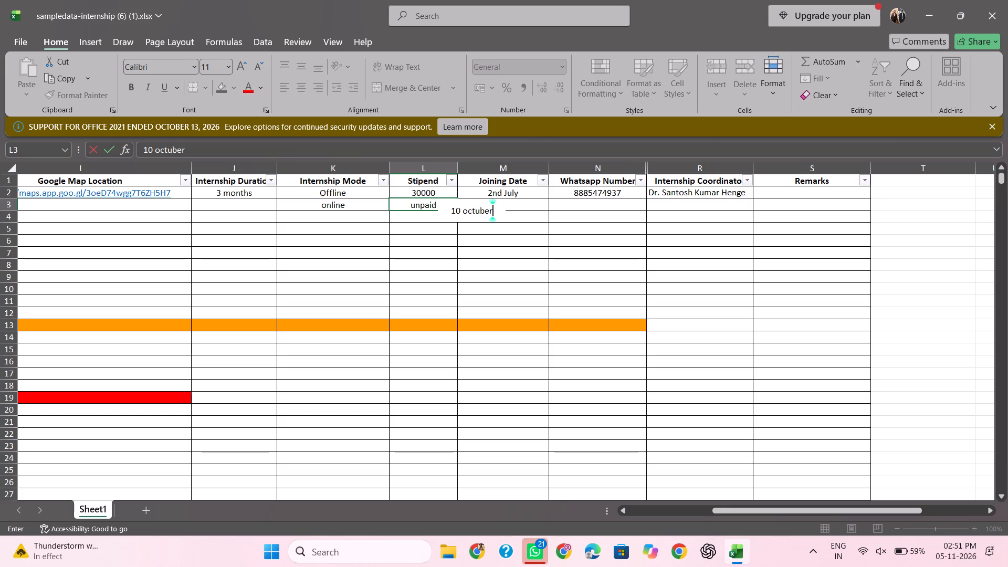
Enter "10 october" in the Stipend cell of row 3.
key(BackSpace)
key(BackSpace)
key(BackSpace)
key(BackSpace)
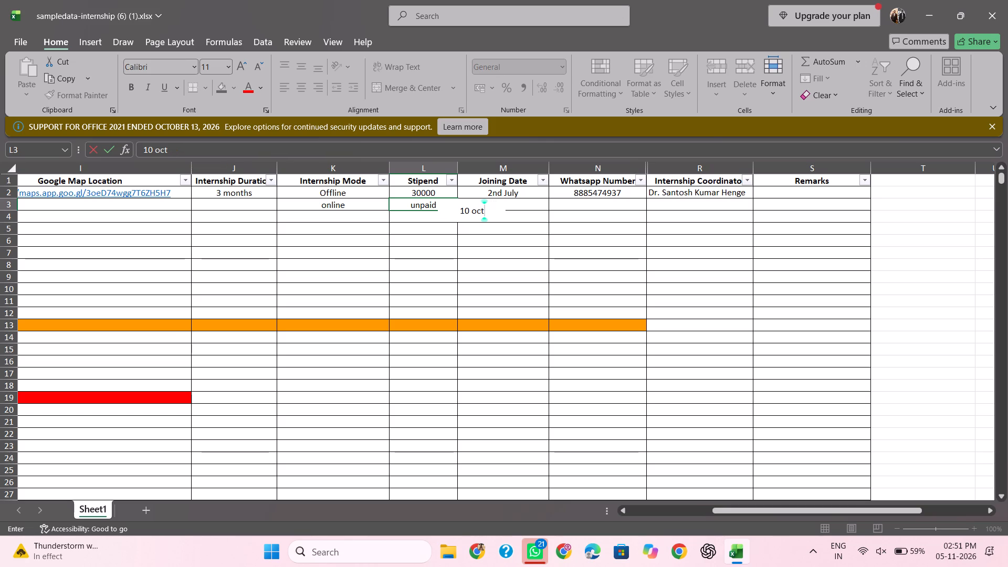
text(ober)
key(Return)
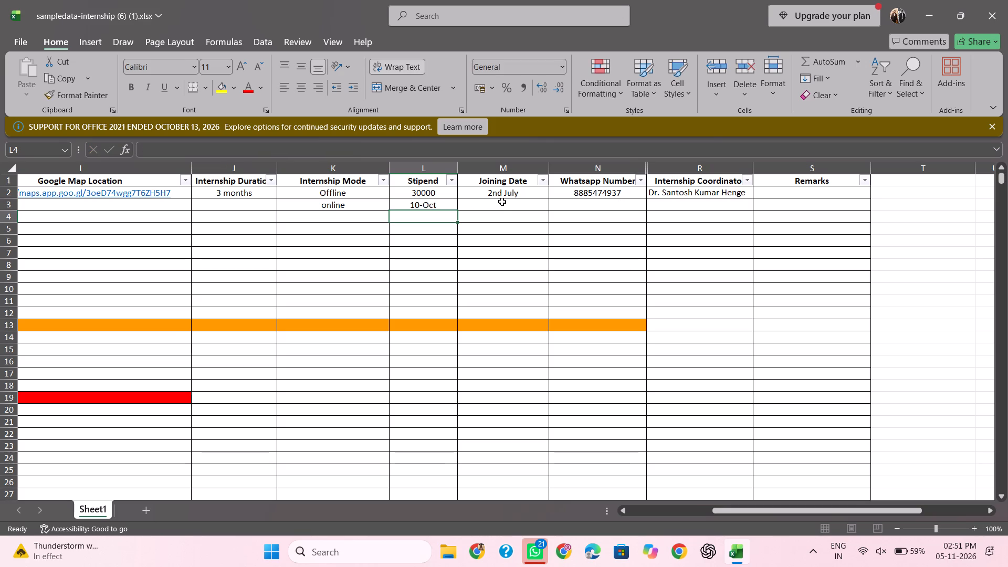
Clear the date from row 3's Stipend cell and enter "unpaid" there instead.
click(443, 208)
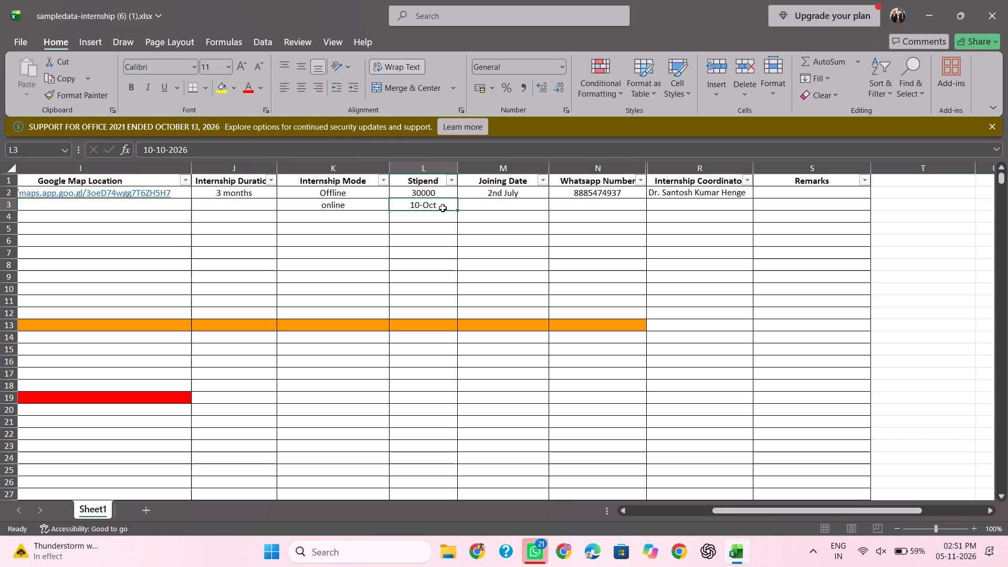
click(438, 205)
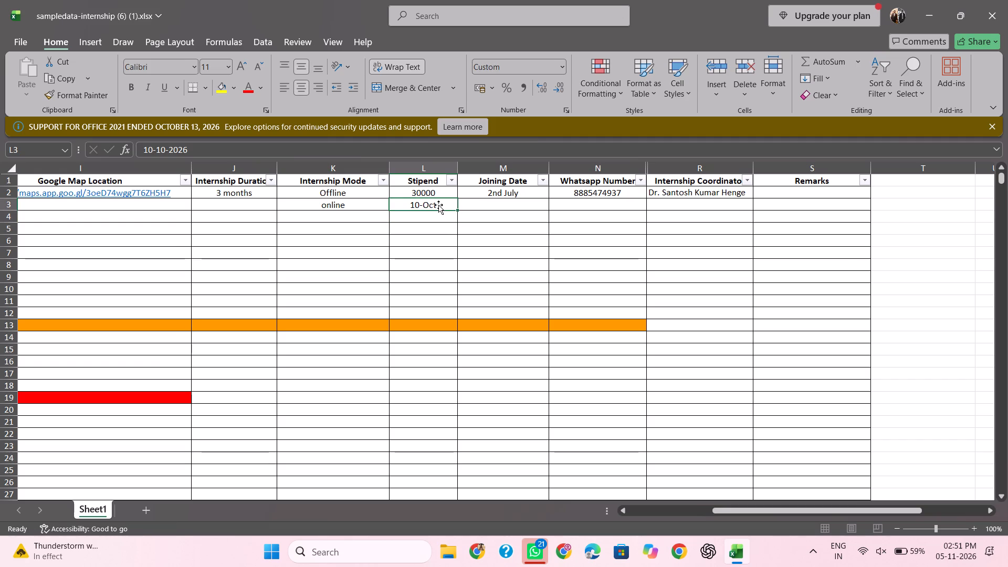
key(BackSpace)
key(BackSpace)
key(Left)
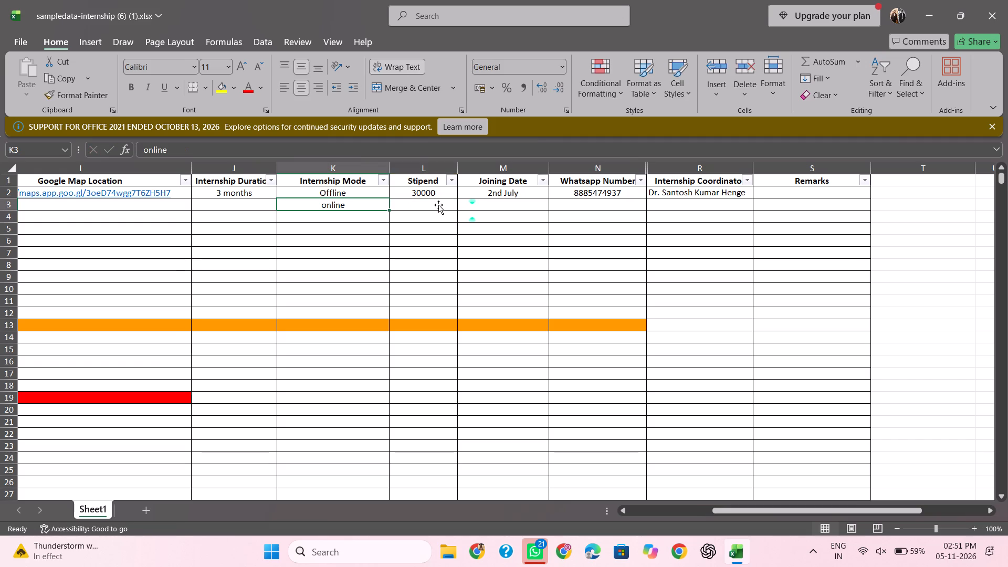
click(426, 205)
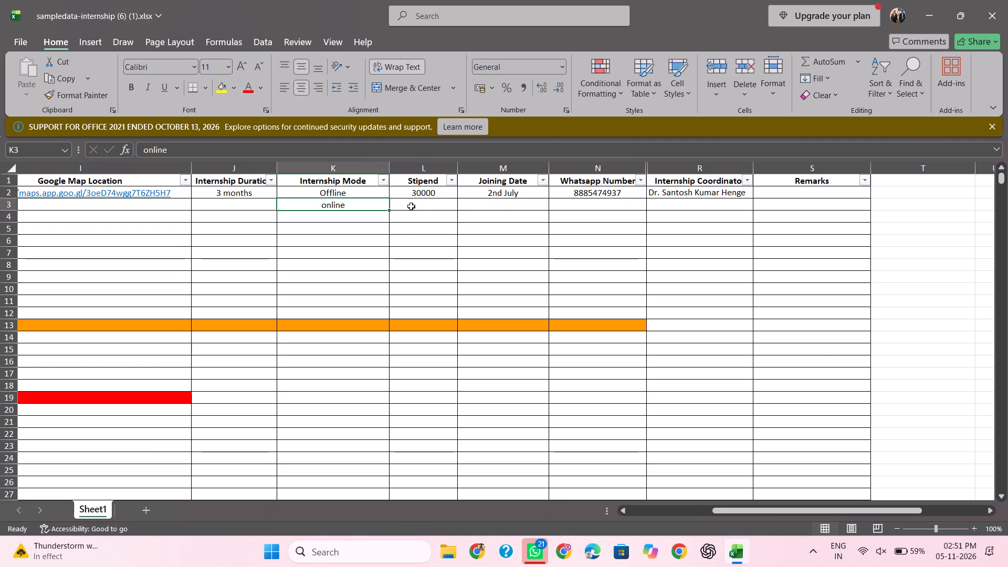
click(405, 207)
key(Right)
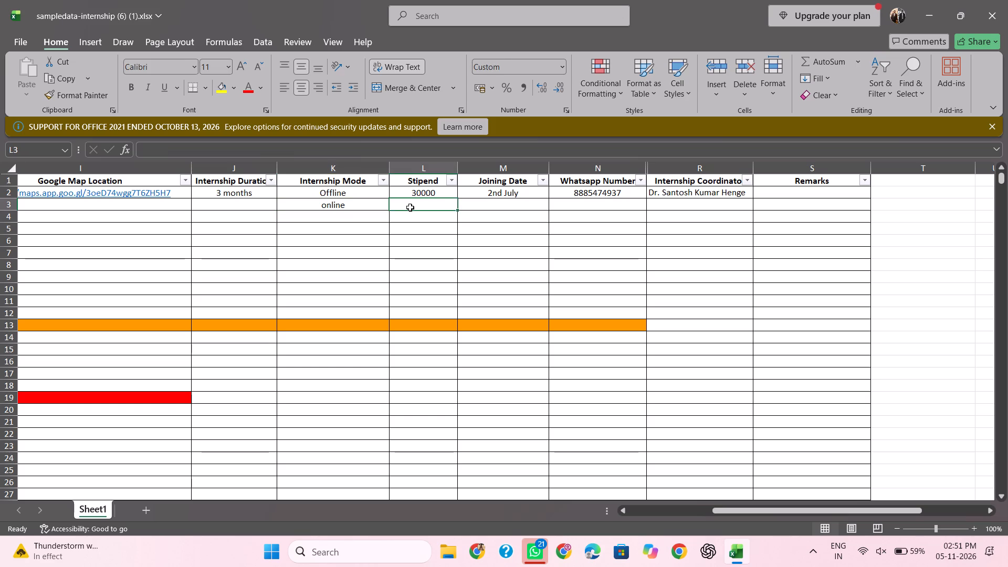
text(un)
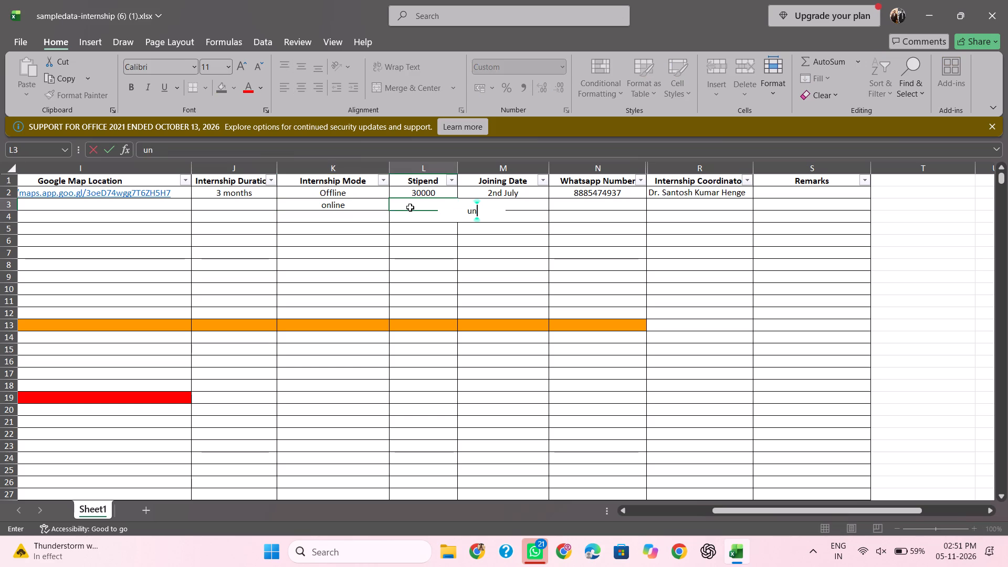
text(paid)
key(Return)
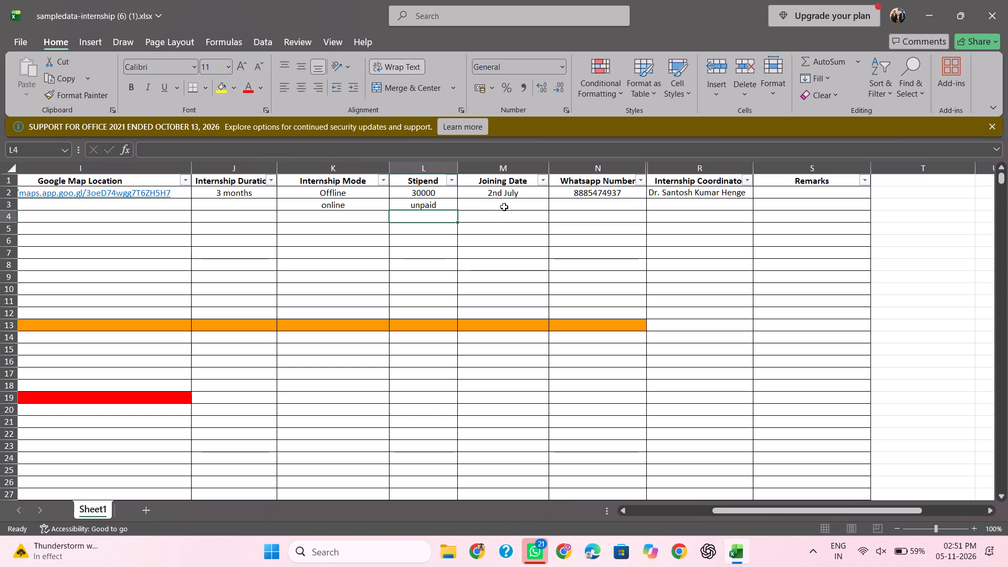
Enter "10-october" as the joining date in row 3.
click(508, 205)
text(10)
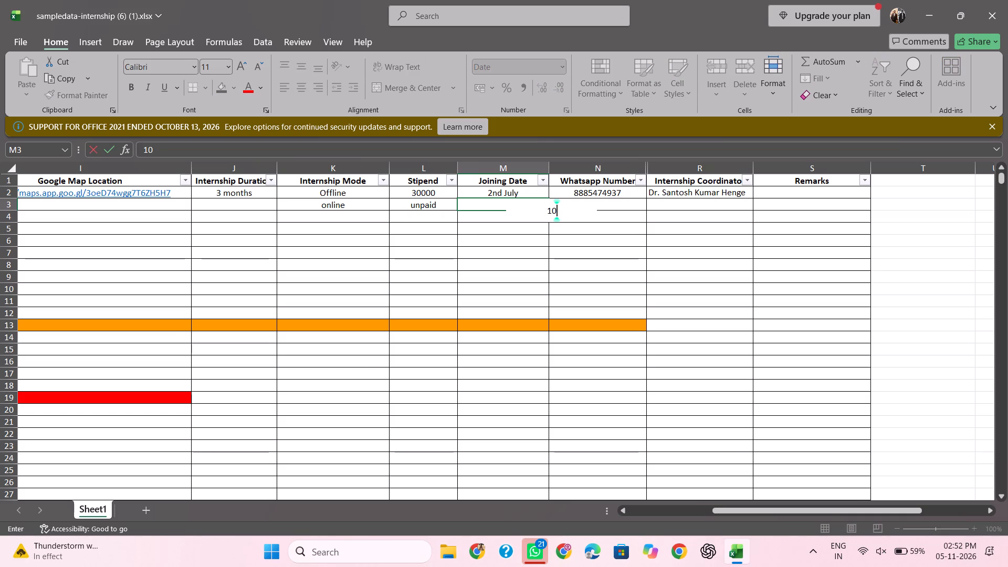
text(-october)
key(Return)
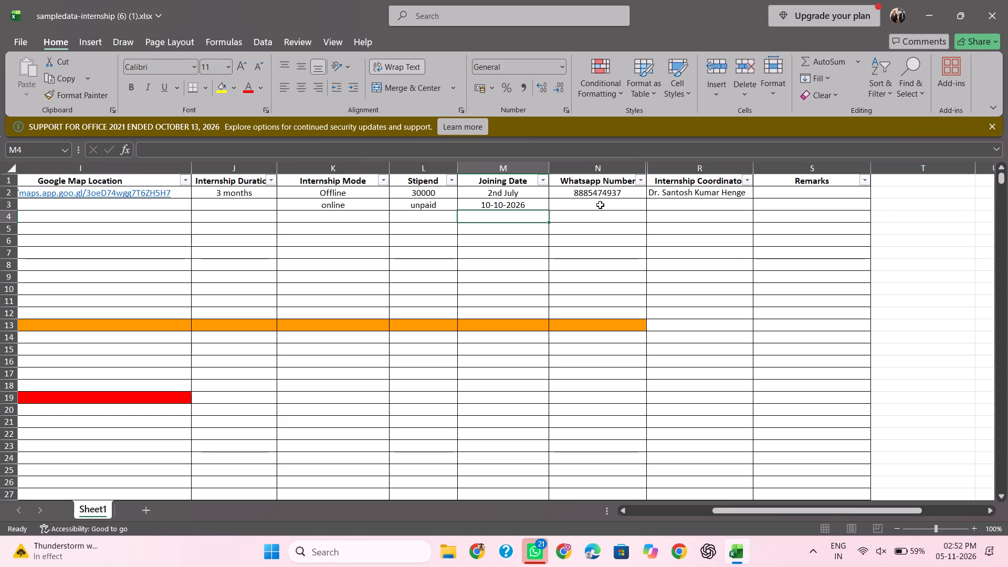
Rewrite the joining date in row 3, keeping the day number and replacing the rest with text starting "10th".
click(535, 202)
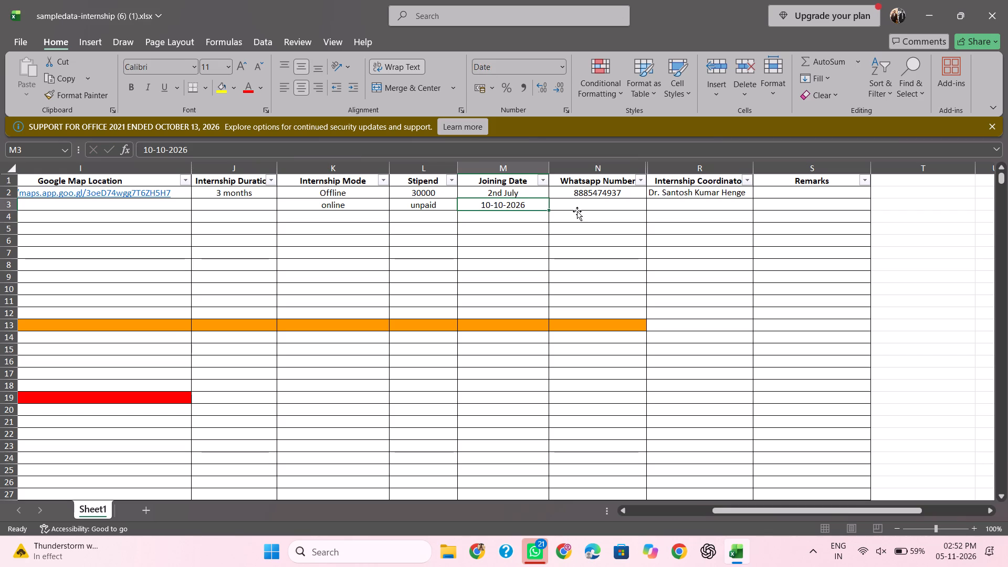
click(586, 209)
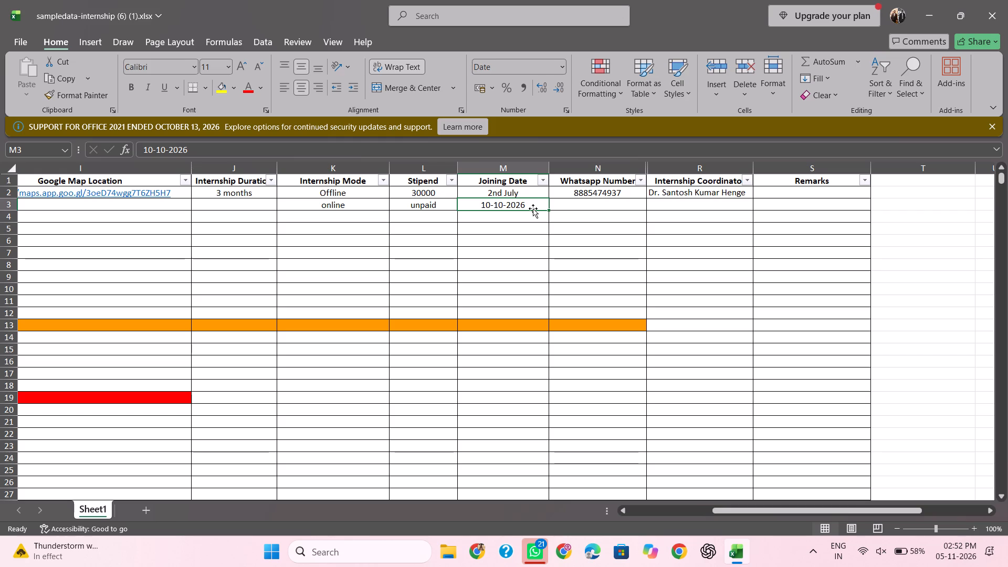
click(533, 208)
click(533, 203)
click(530, 204)
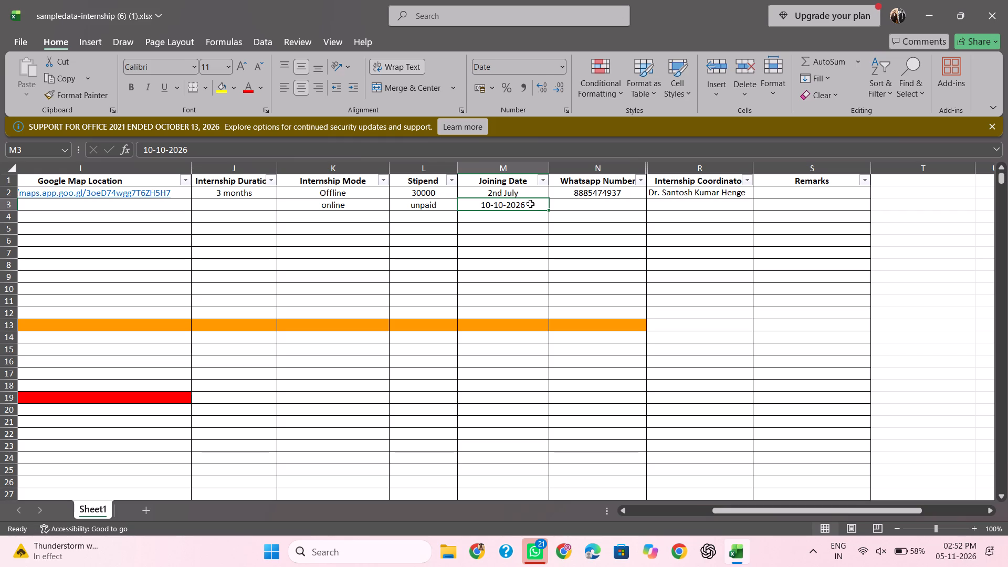
click(530, 204)
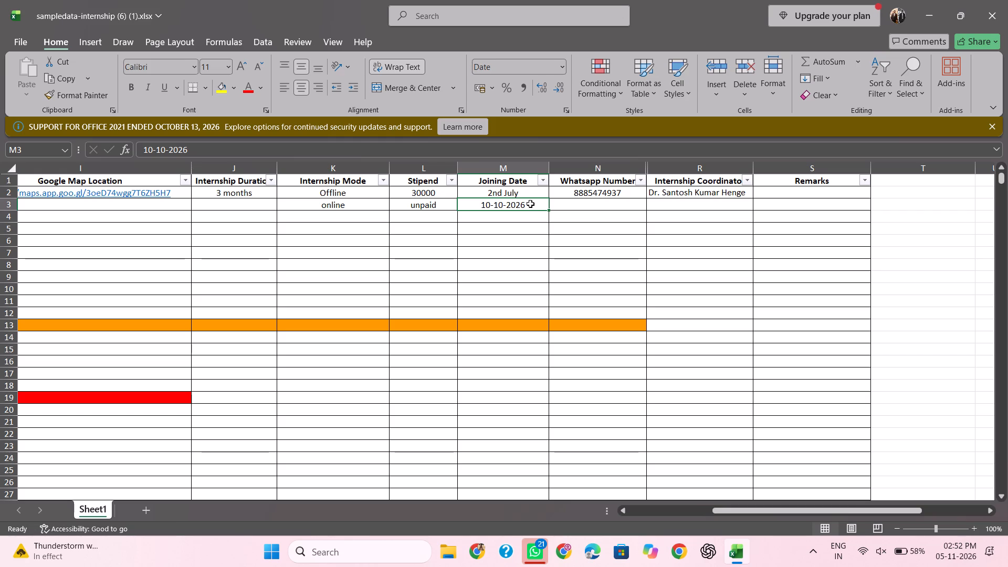
double_click(530, 204)
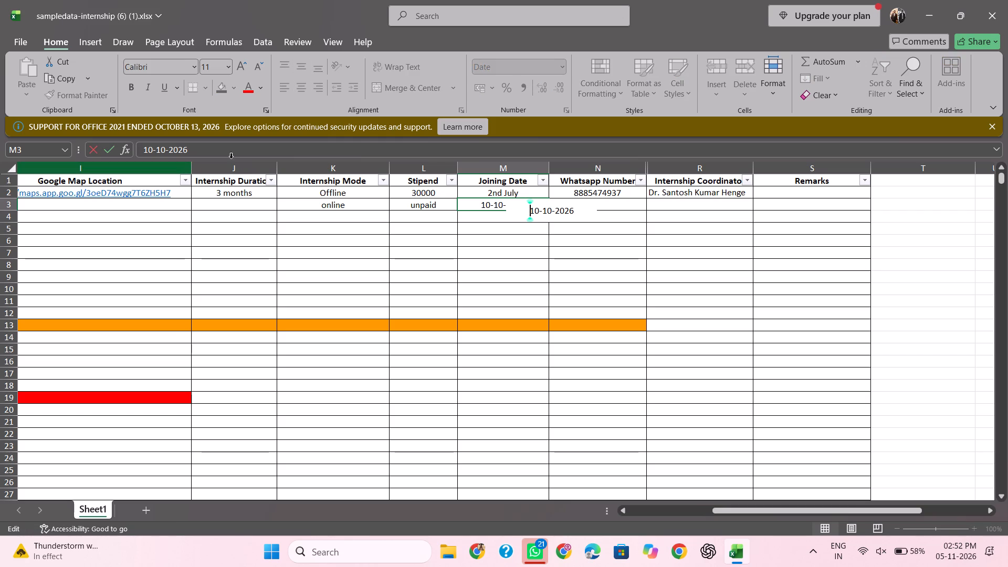
click(225, 148)
key(BackSpace)
key(BackSpace)
key(BackSpace)
key(BackSpace)
key(BackSpace)
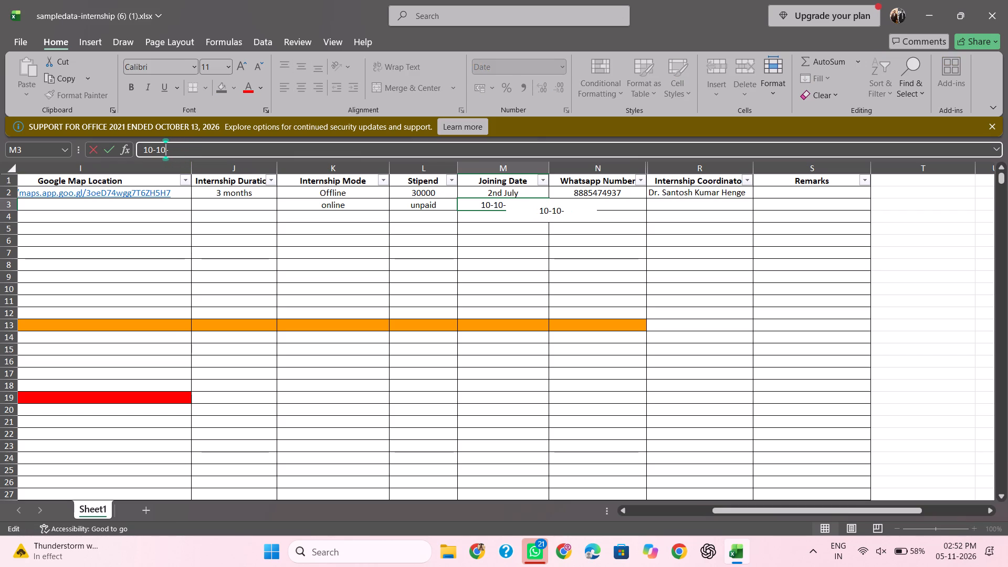
key(BackSpace)
key(BackSpace)
key(BackSpace)
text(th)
Complete row 3's joining date as "10th october".
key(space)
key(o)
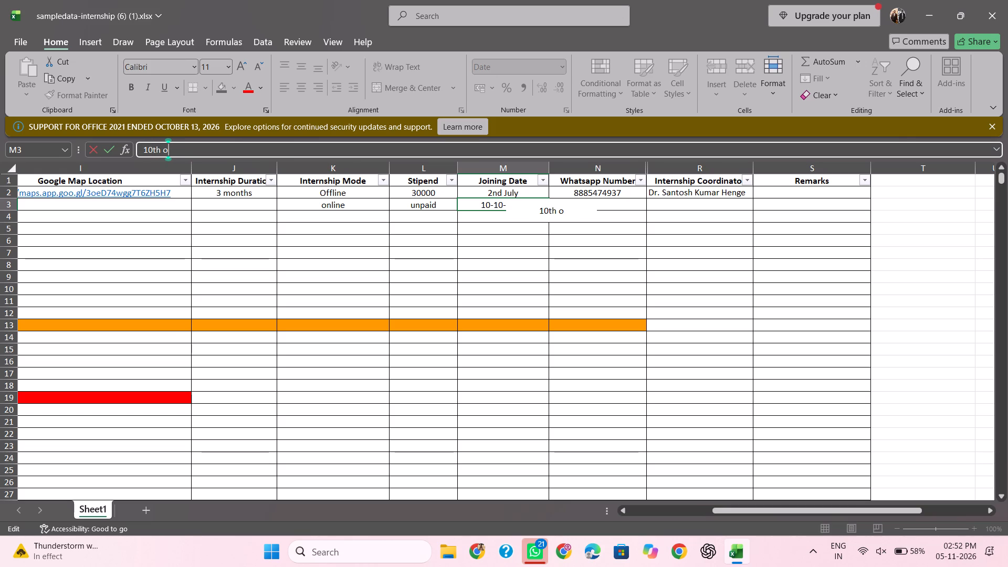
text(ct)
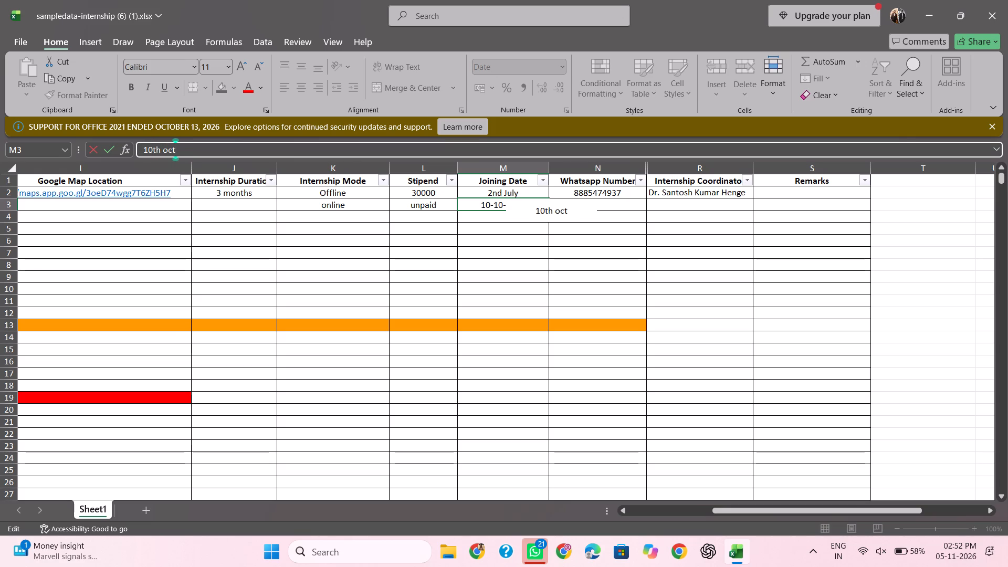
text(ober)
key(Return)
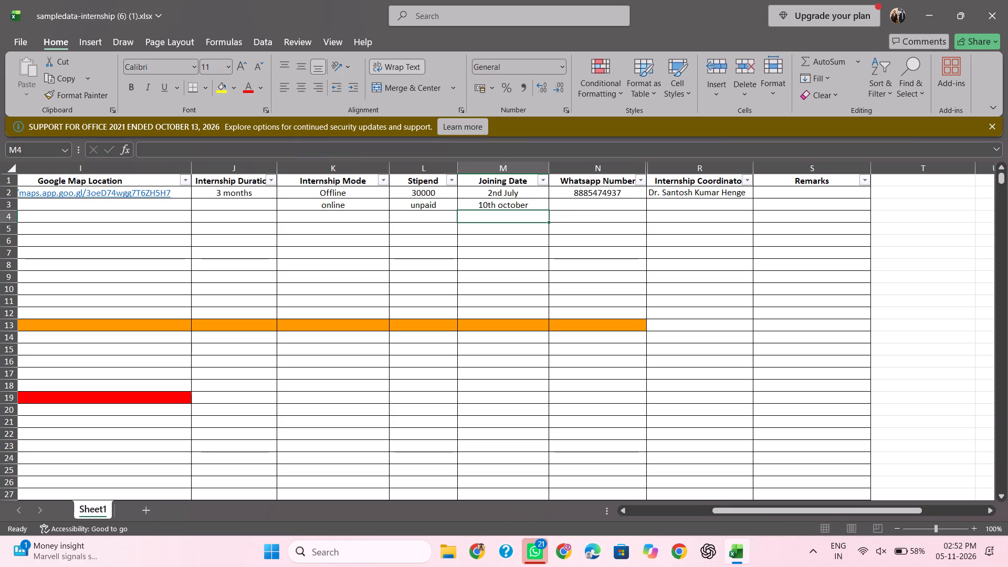
Open the Whatsapp Number cell of row 3 for editing.
click(594, 207)
click(594, 207)
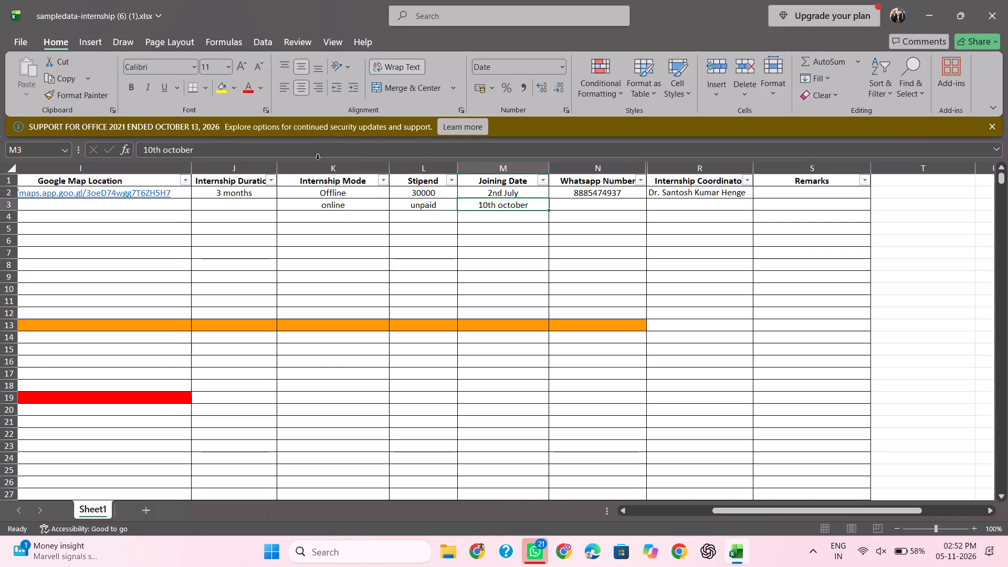
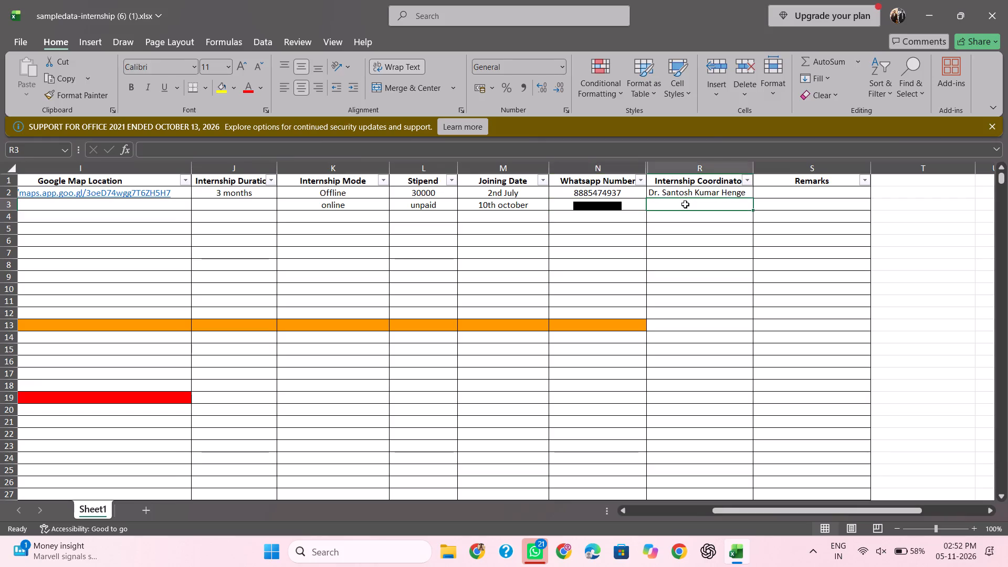
Fill in row 3's Internship Coordinator cell with the same coordinator name as in row 2.
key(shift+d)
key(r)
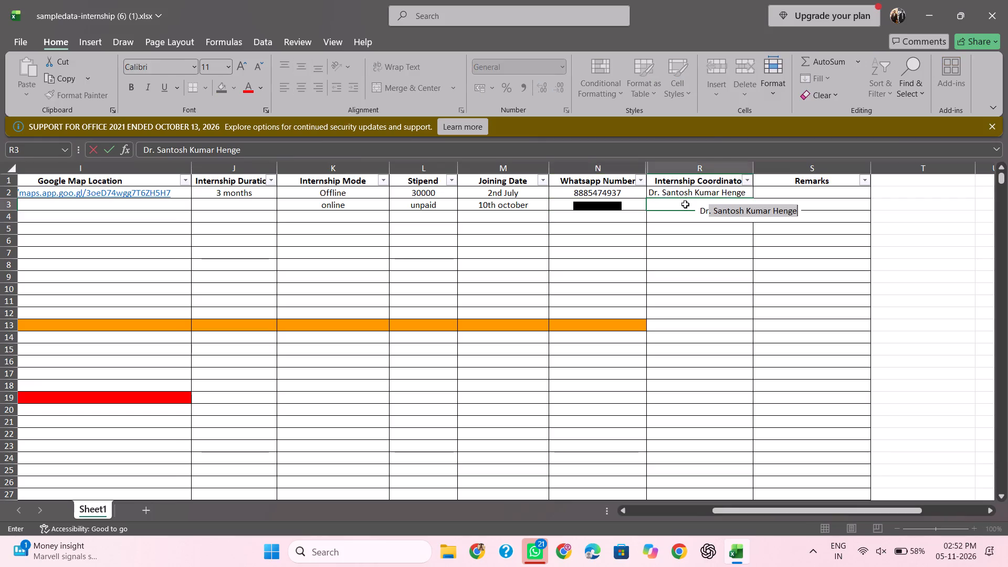
key(Tab)
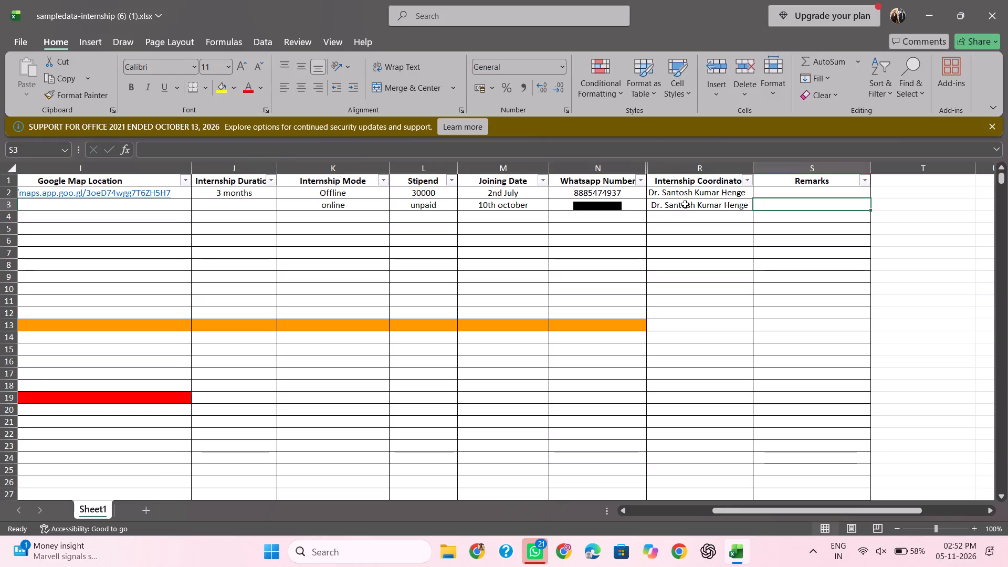
Enter "2months" as the internship duration in row 3.
scroll(351, 267, up, 1)
scroll(351, 267, right, 1)
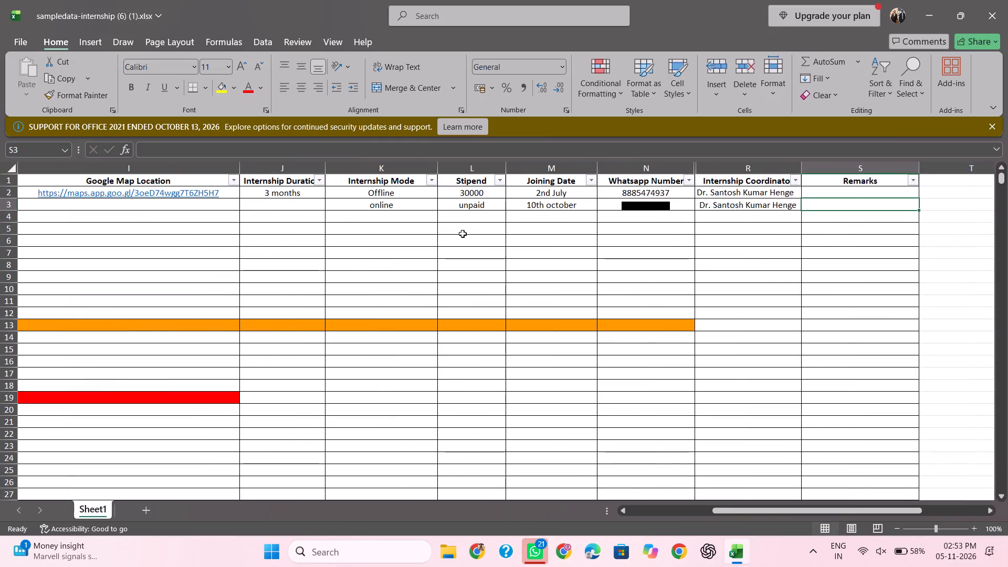
click(279, 207)
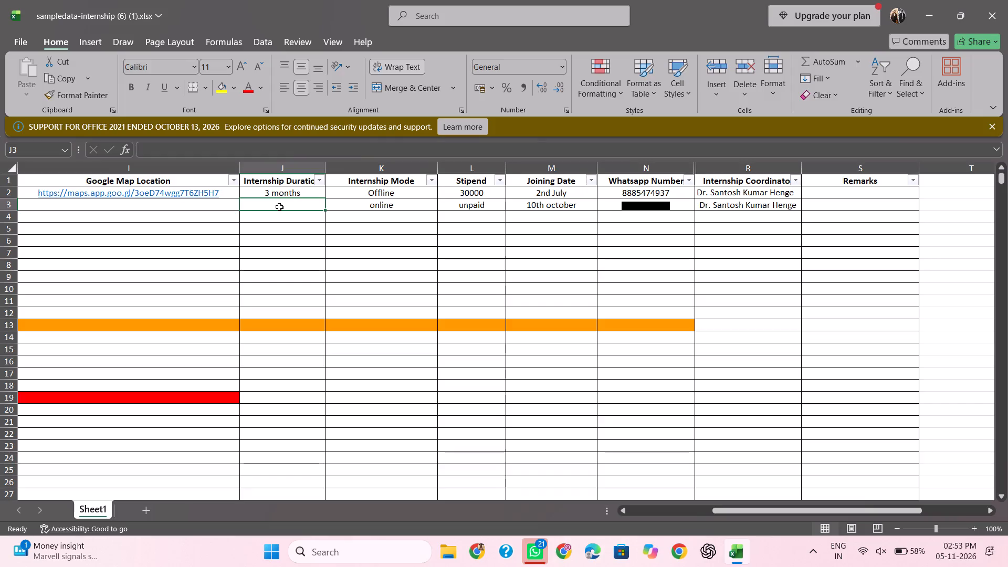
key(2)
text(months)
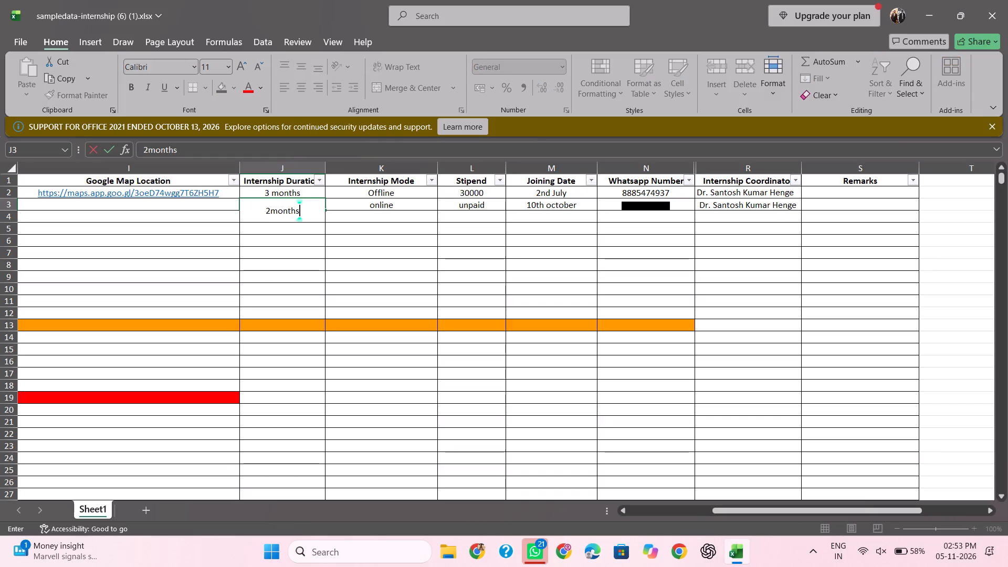
Enter "2months" as the internship duration in row 3.
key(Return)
Select the Google Map Location cell in row 3 and review the row's earlier columns back to Full Name.
click(185, 211)
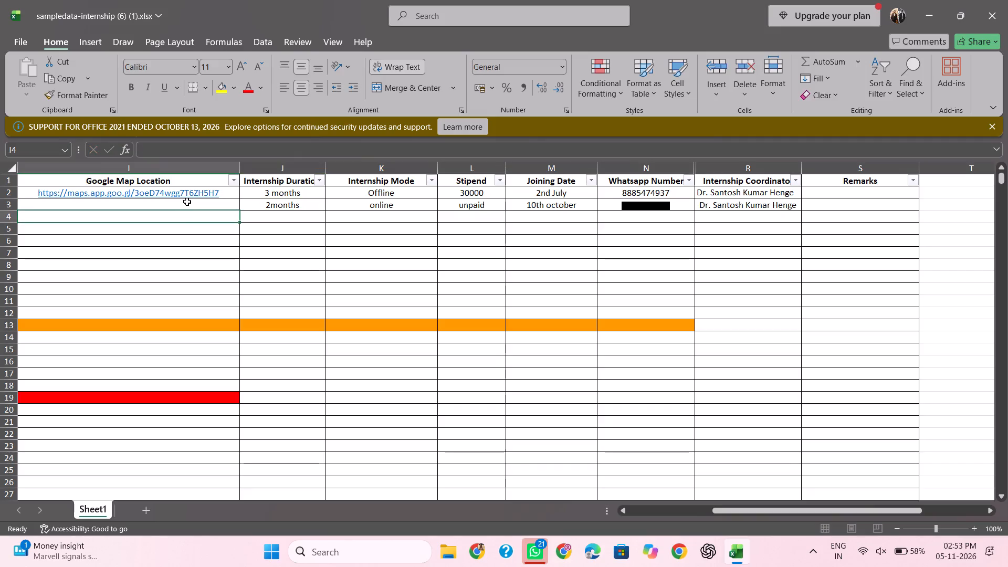
click(192, 206)
scroll(192, 206, right, 1)
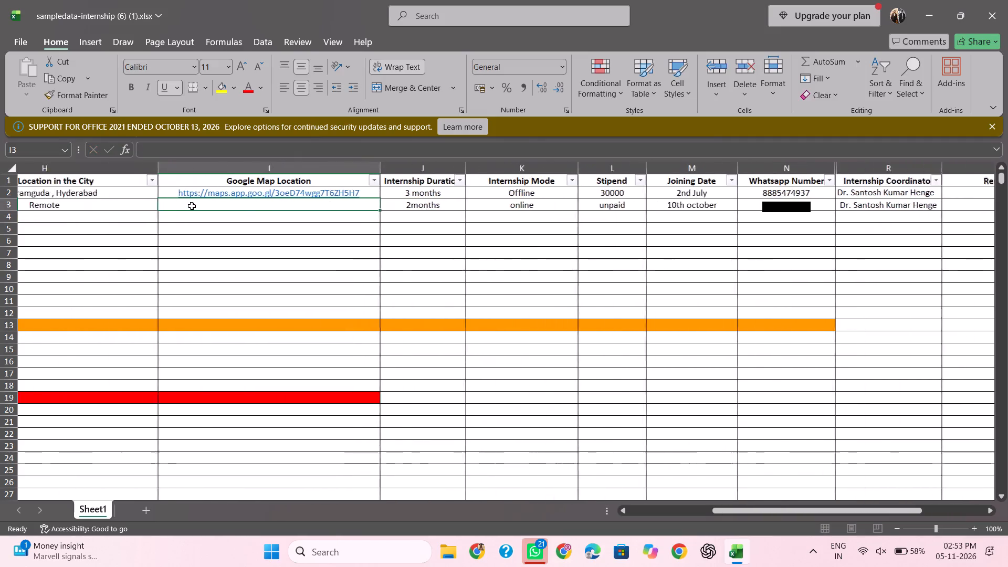
scroll(192, 206, right, 1)
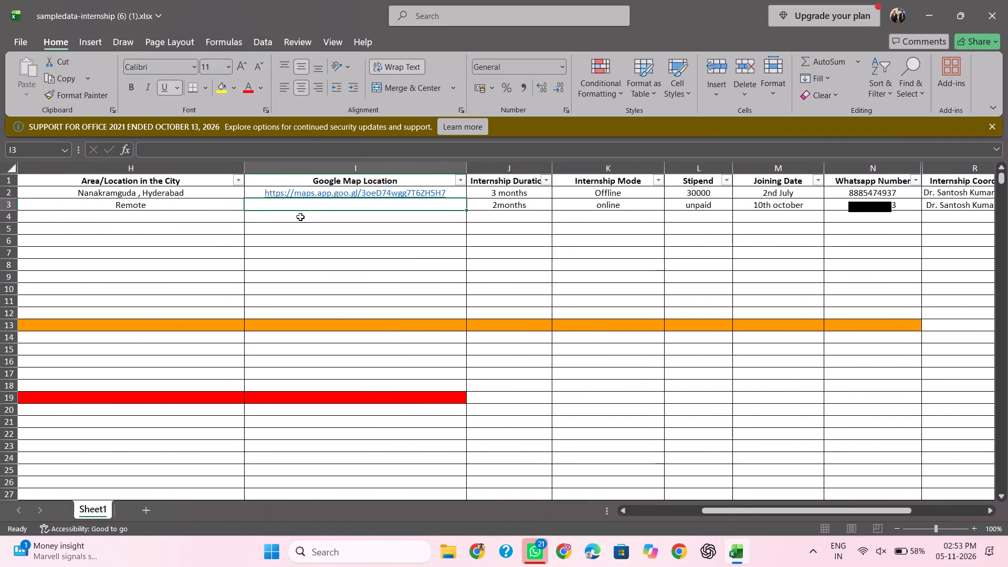
Review the row 3 entries across all columns, from the enrollment number through the internship coordinator and remarks.
scroll(299, 207, right, 4)
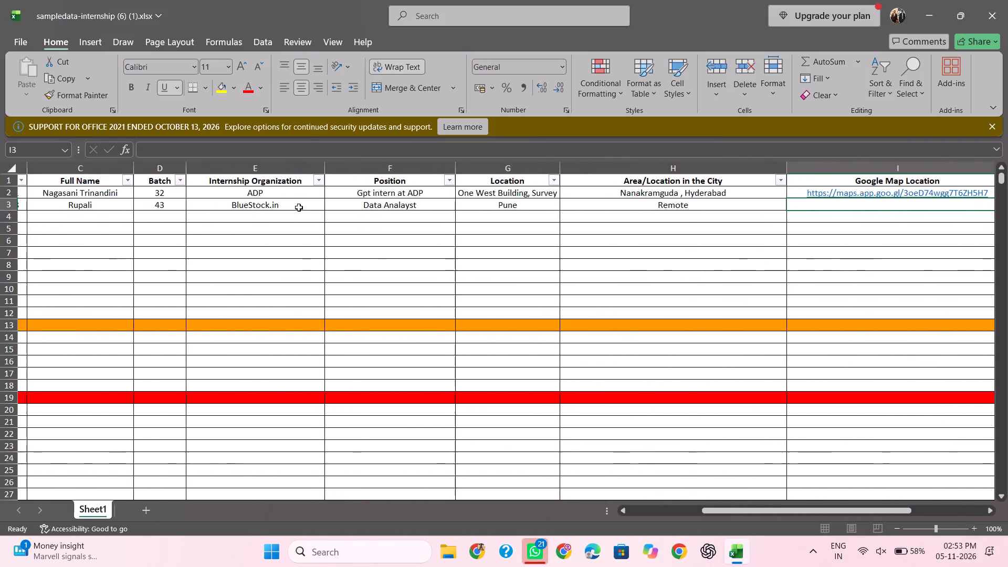
scroll(299, 207, right, 3)
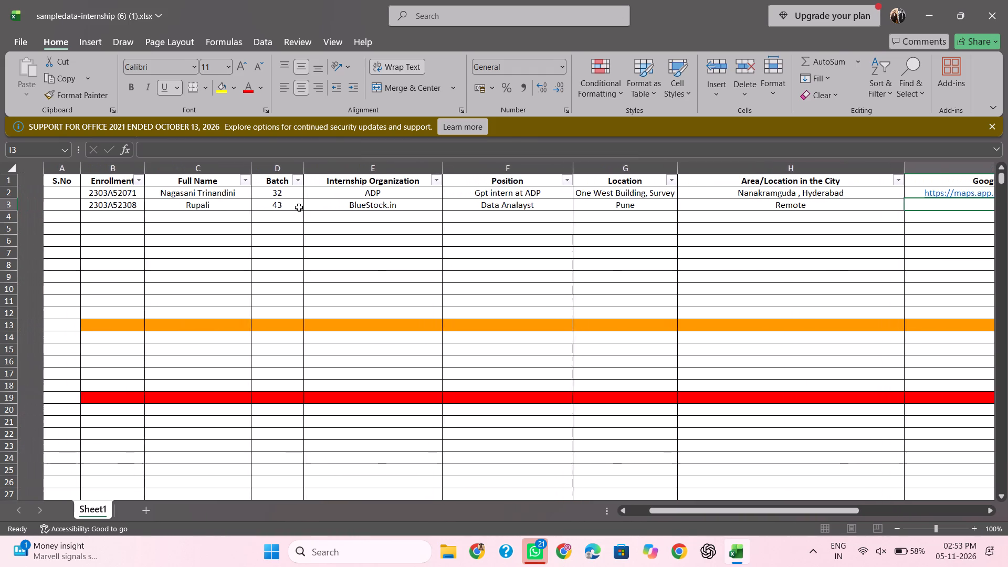
scroll(299, 207, right, 1)
scroll(299, 207, left, 5)
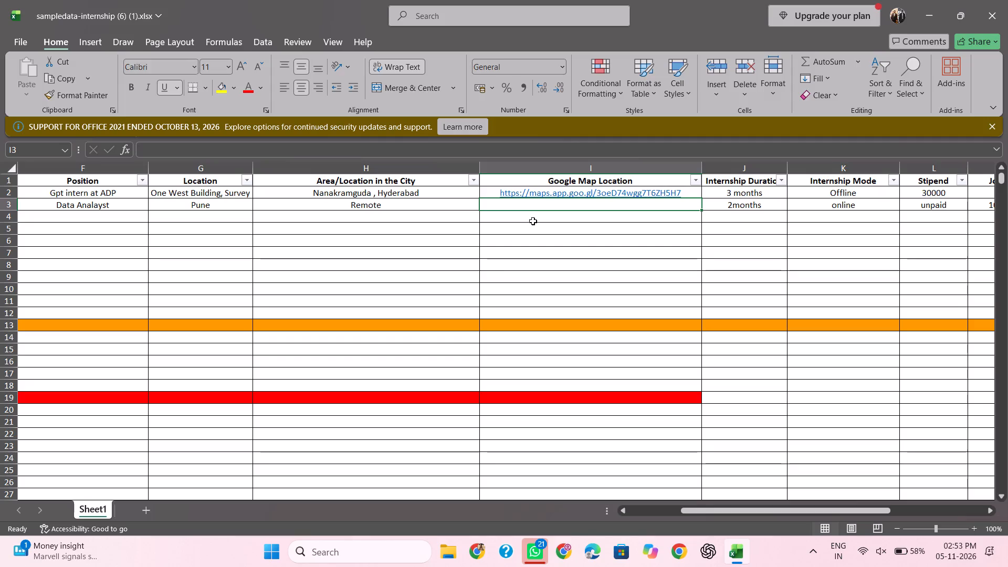
scroll(380, 213, left, 3)
scroll(380, 213, right, 2)
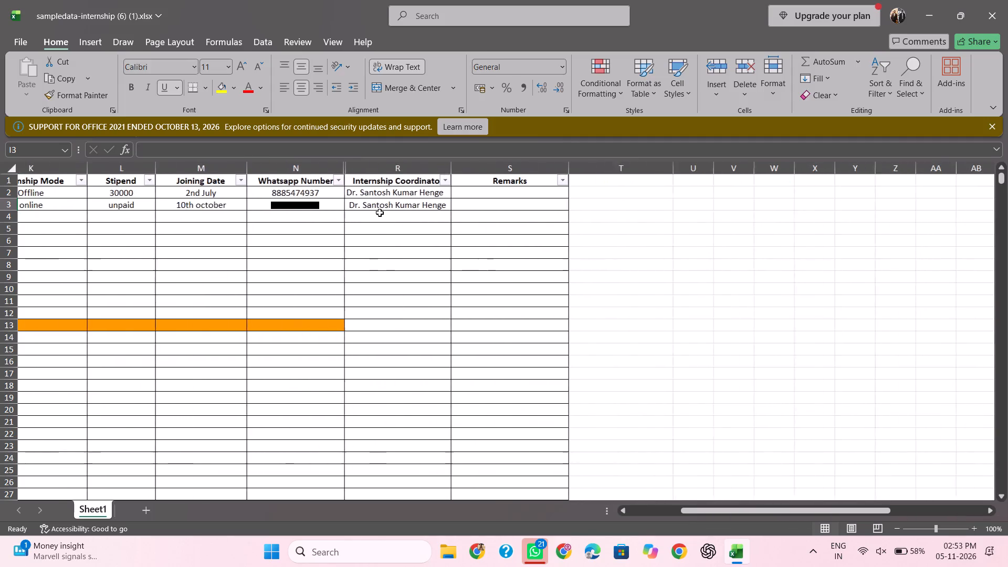
scroll(380, 213, right, 5)
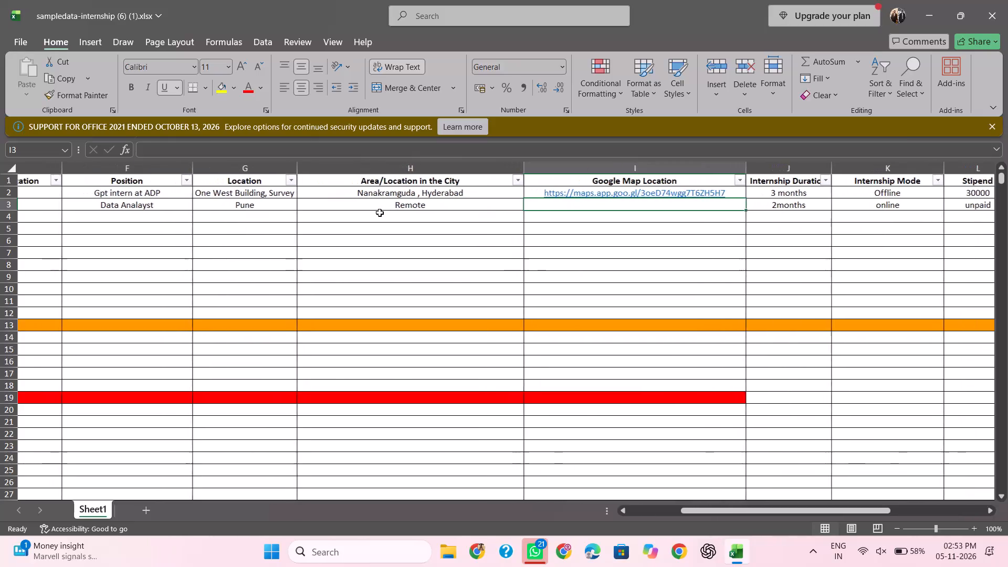
scroll(380, 213, right, 2)
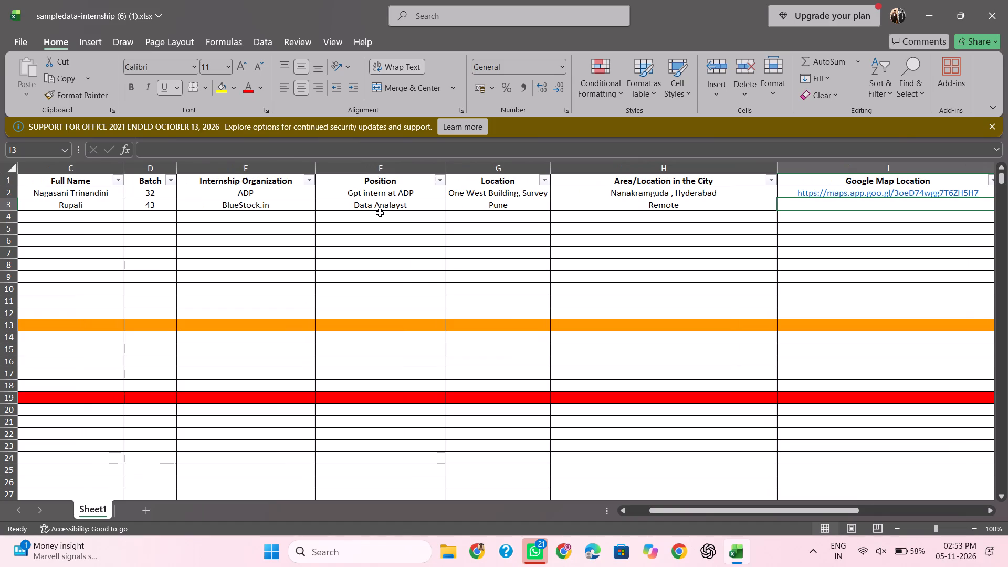
Save the internship workbook with the row 3 entries under its existing file name.
key(ctrl+s)
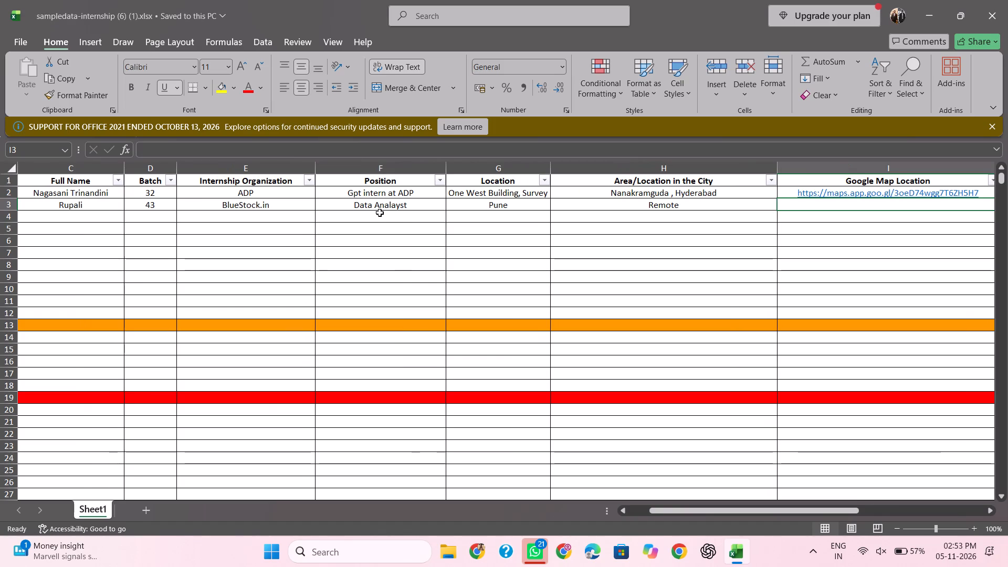
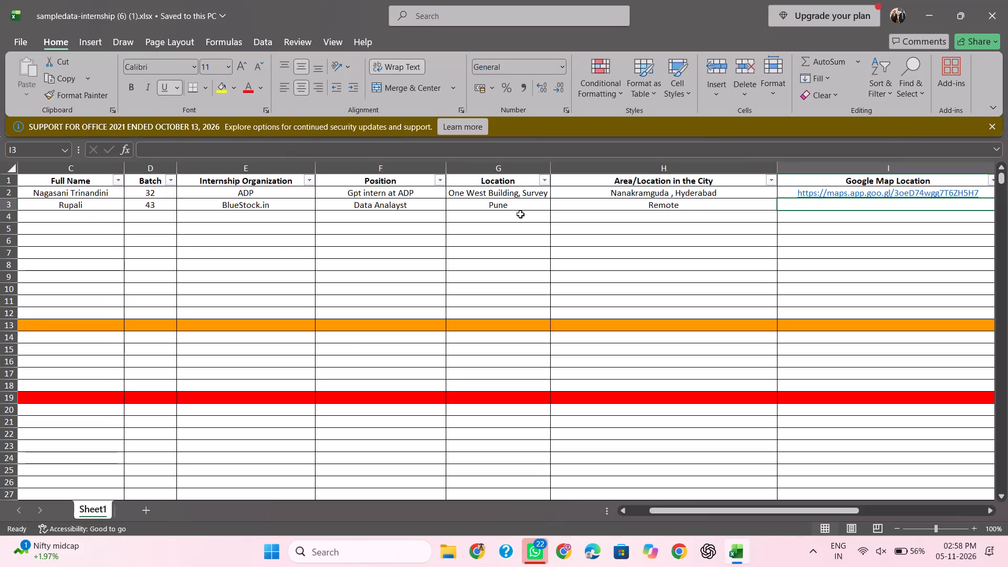
Replace the Location entry in row 3 with "chennai".
click(520, 211)
click(513, 206)
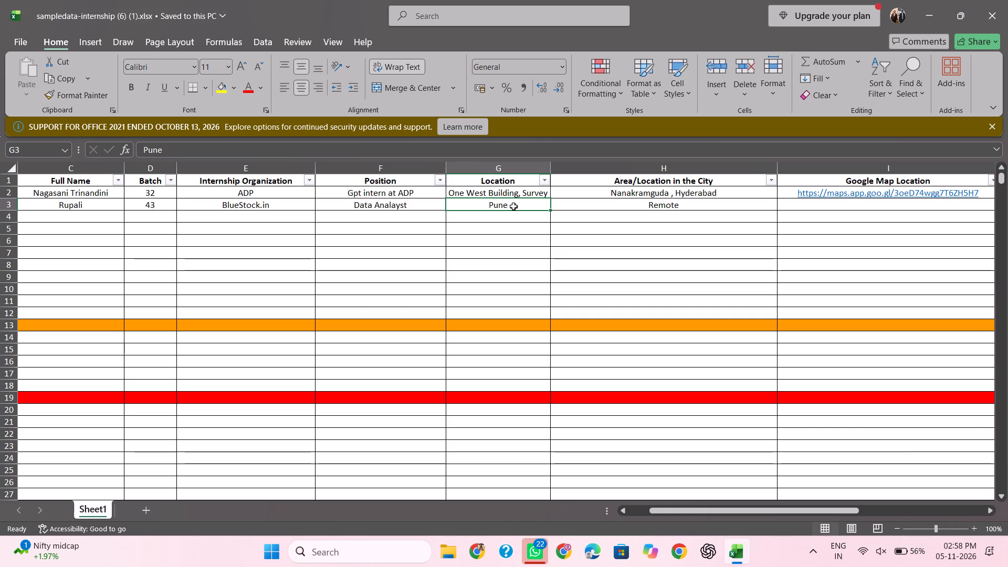
click(521, 203)
click(521, 208)
key(BackSpace)
key(BackSpace)
text(chennai)
key(Return)
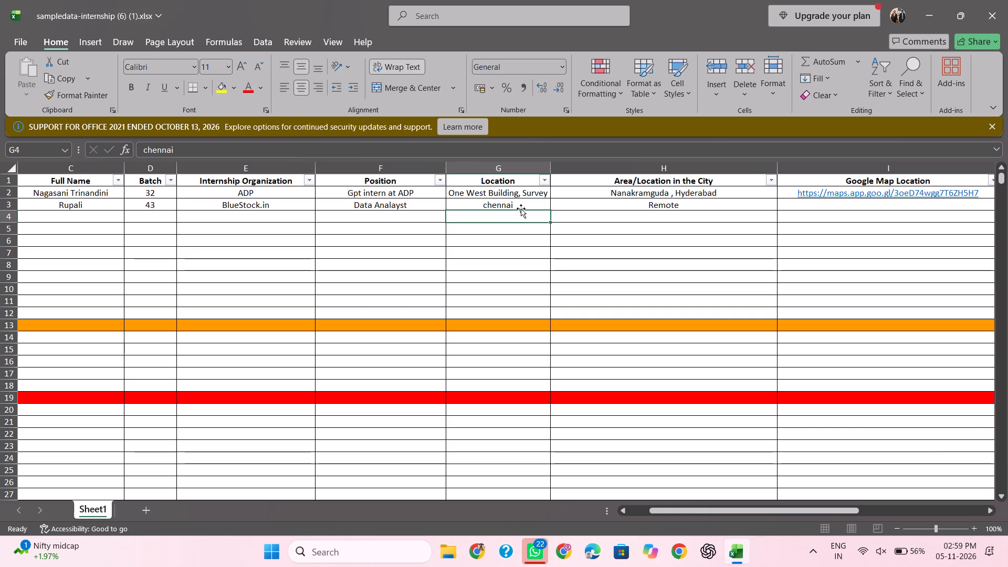
Select the empty Google Map Location cell in row 3.
click(823, 205)
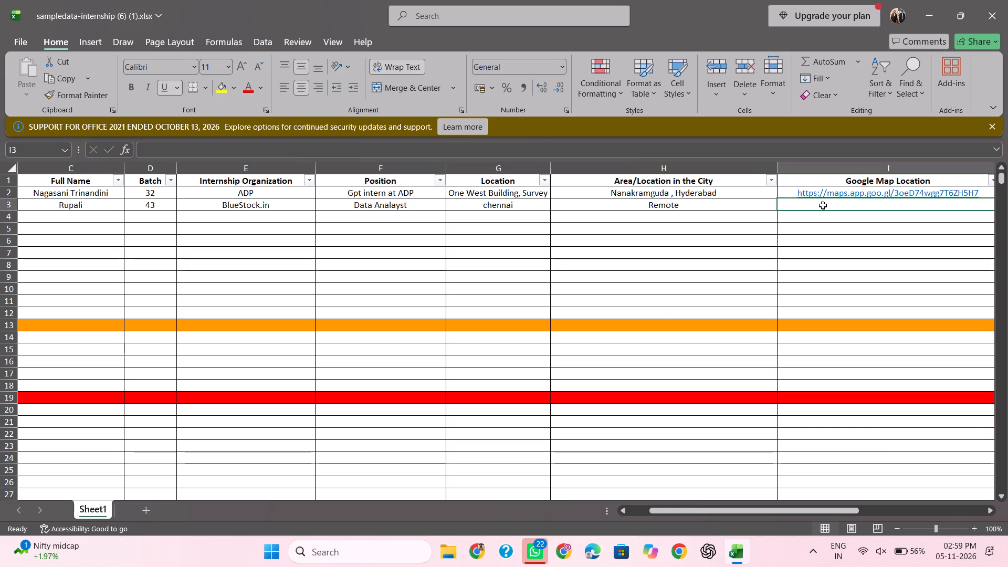
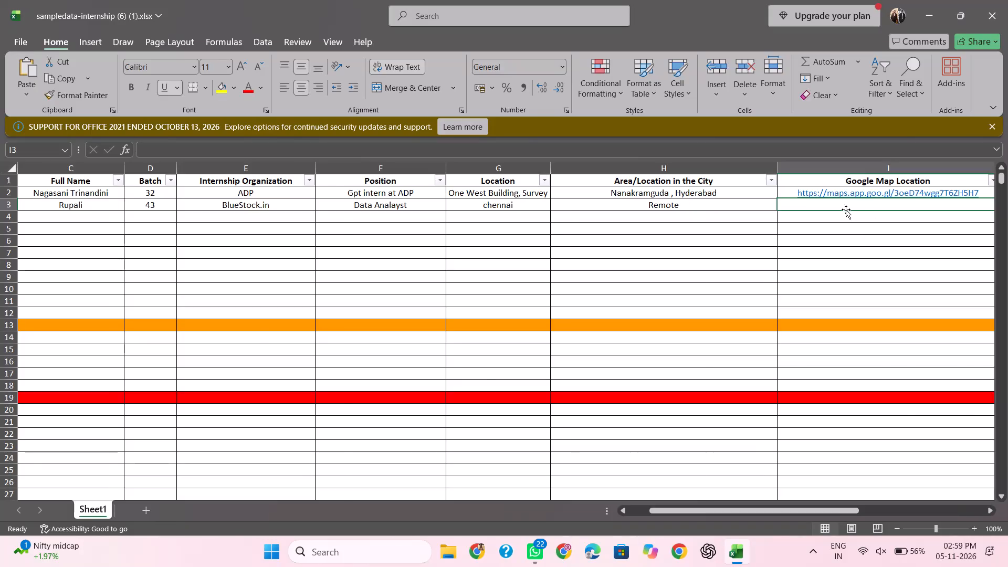
double_click(846, 209)
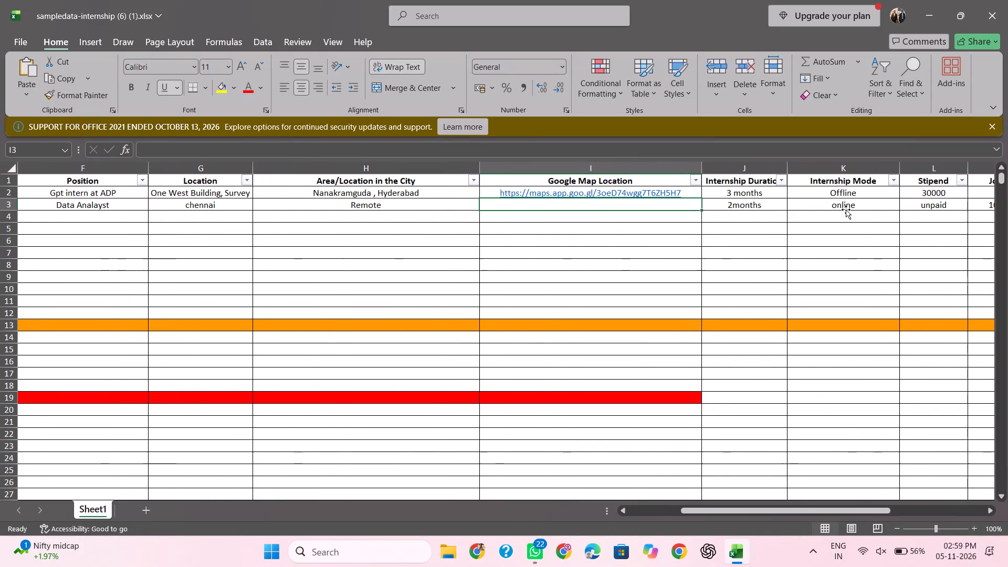
key(ctrl+v)
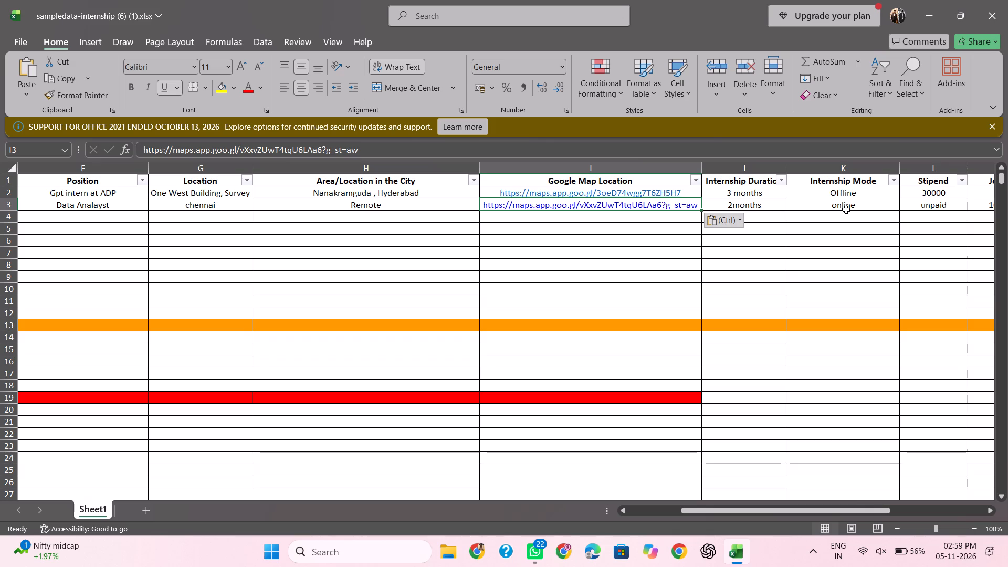
key(Return)
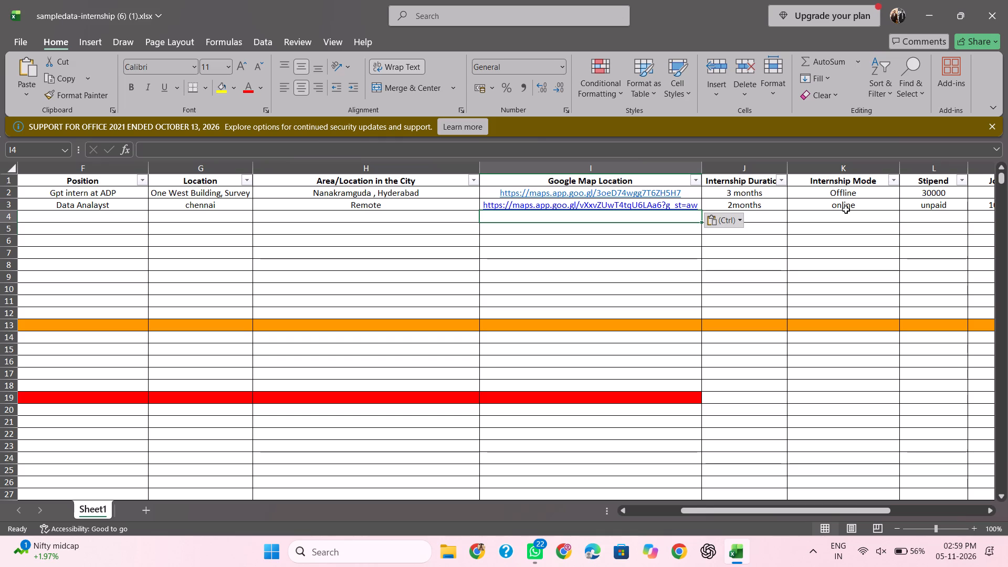
key(Return)
key(Return)
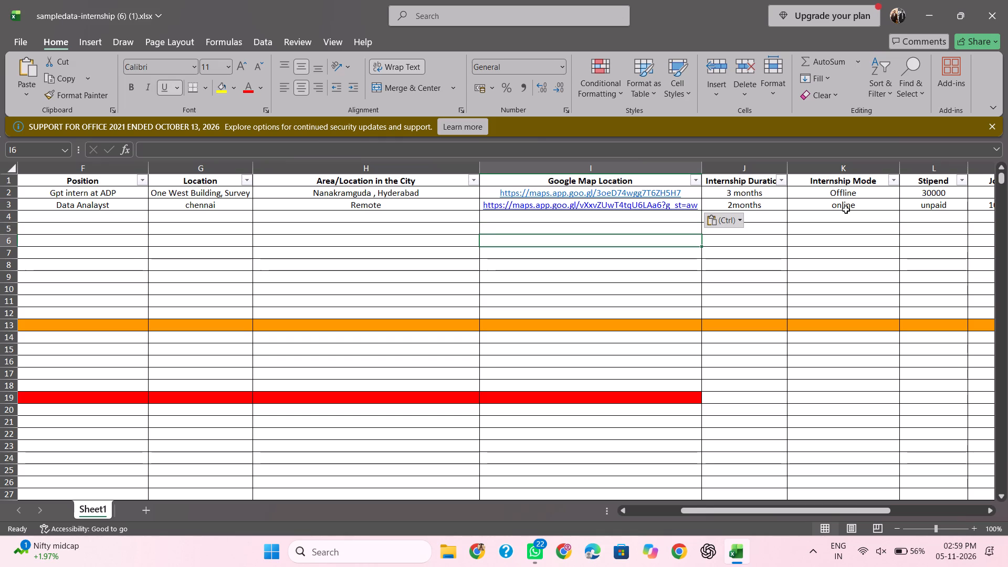
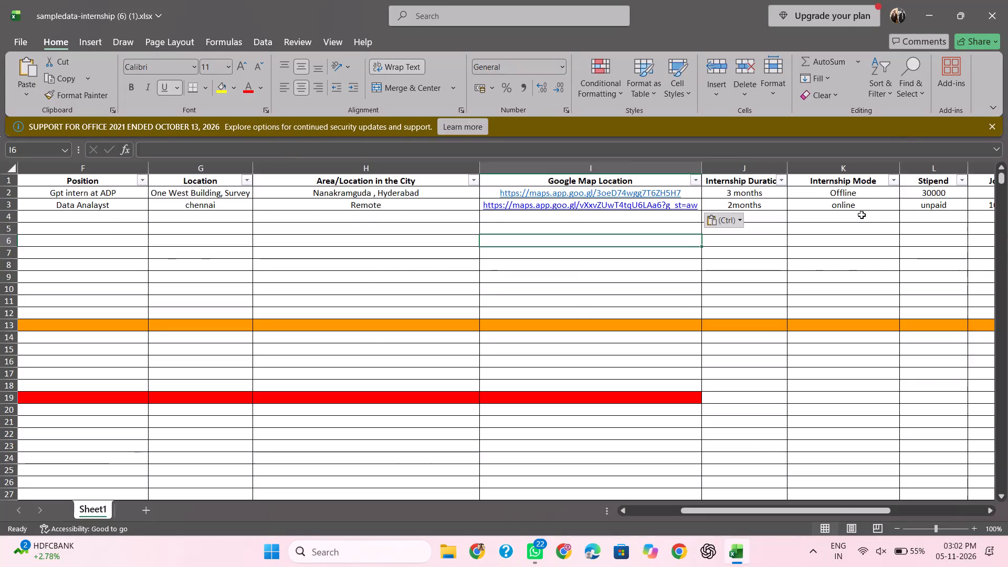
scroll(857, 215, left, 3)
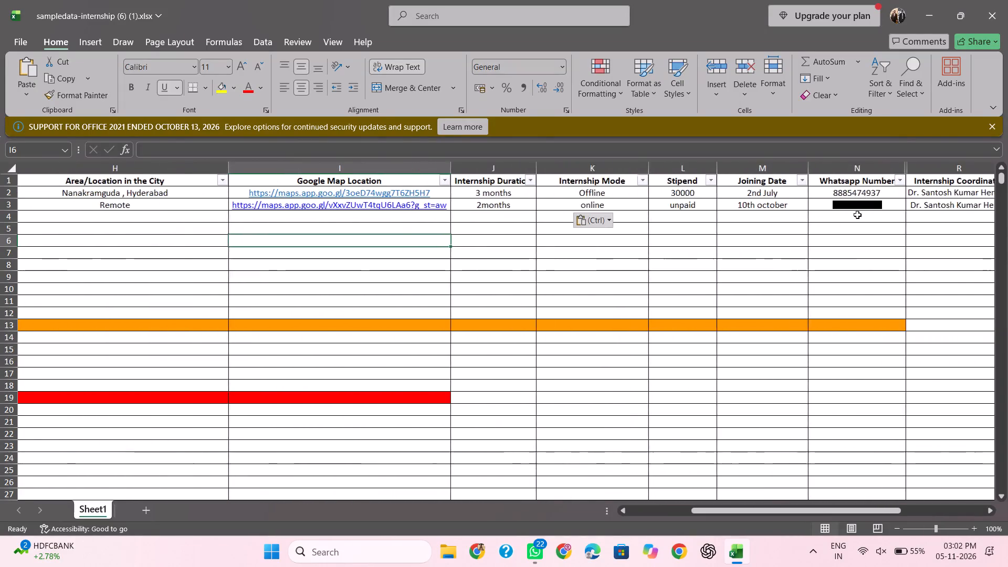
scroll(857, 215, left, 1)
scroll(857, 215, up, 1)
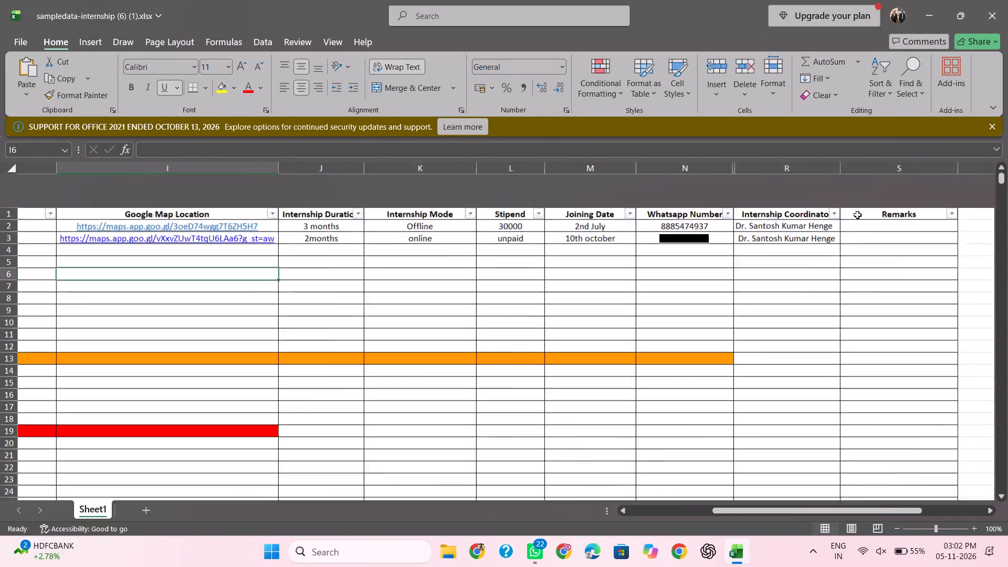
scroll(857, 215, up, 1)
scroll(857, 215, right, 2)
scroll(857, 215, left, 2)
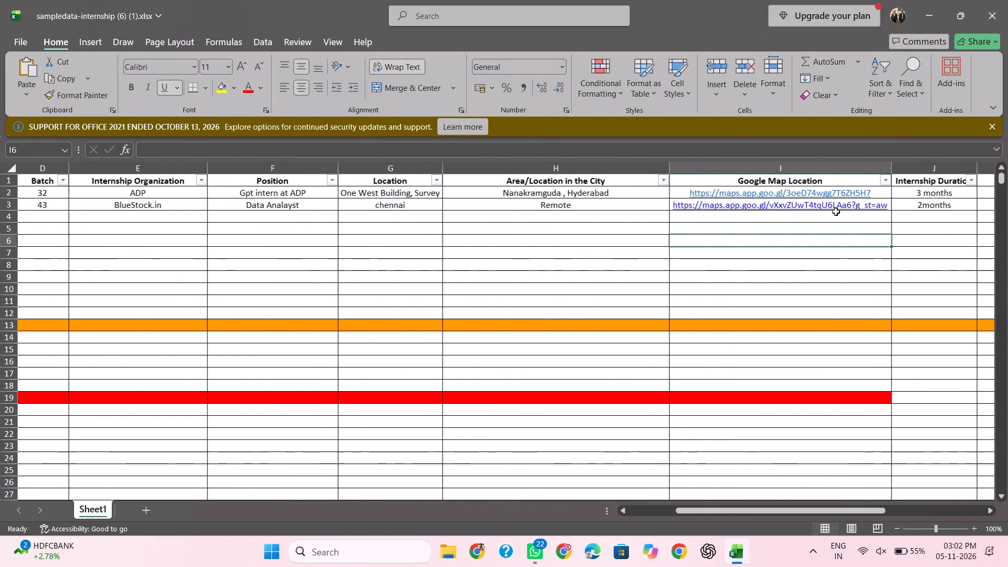
Re-enter the existing map link in row 3's Google Map Location cell so that it is stored as a clickable hyperlink.
click(819, 209)
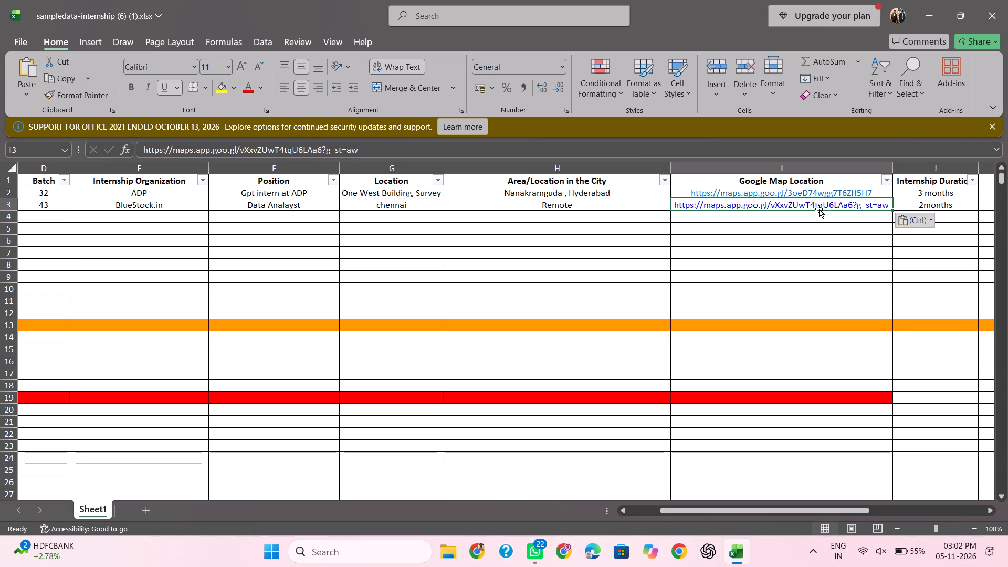
click(819, 209)
click(770, 208)
click(729, 208)
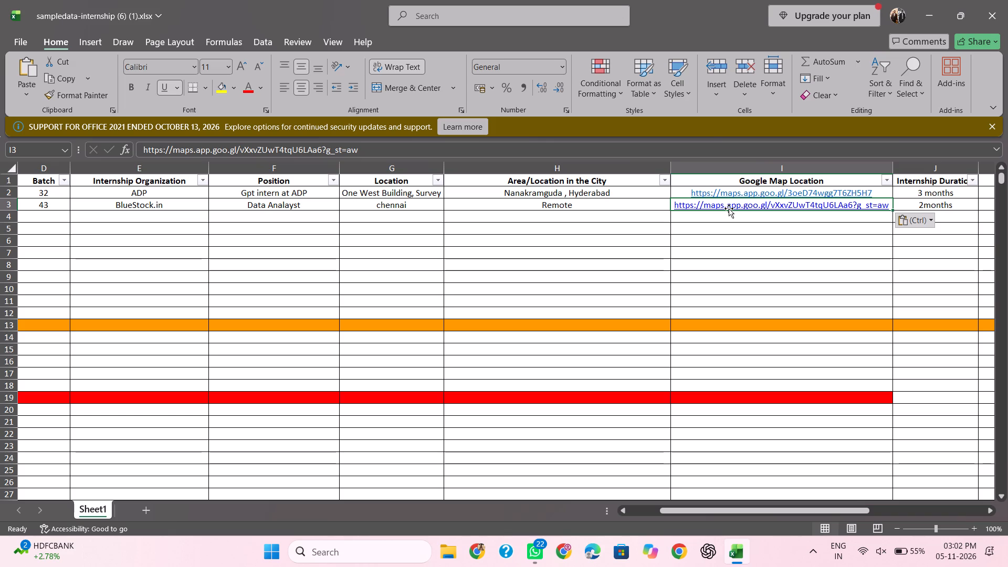
click(741, 202)
click(734, 212)
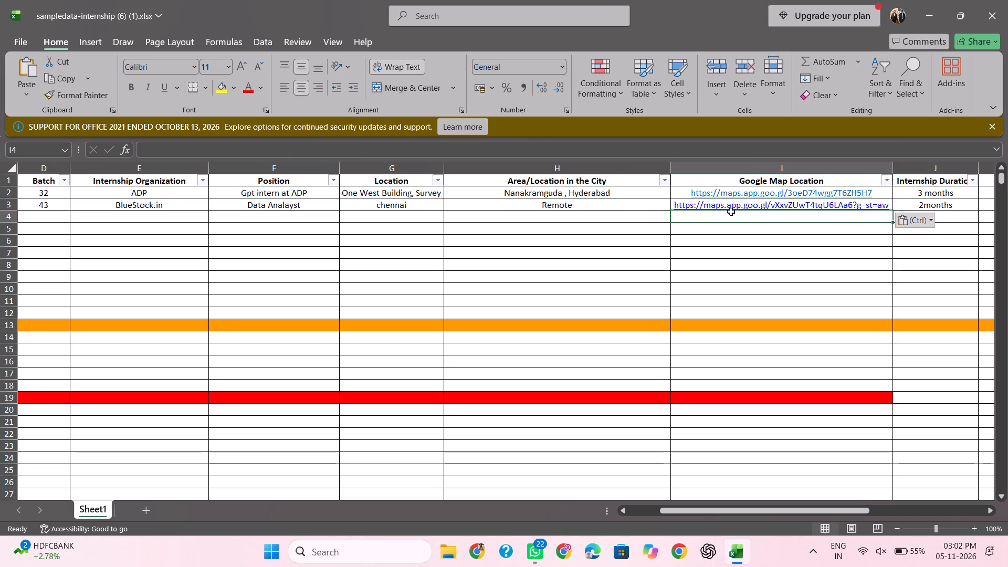
double_click(714, 208)
double_click(722, 204)
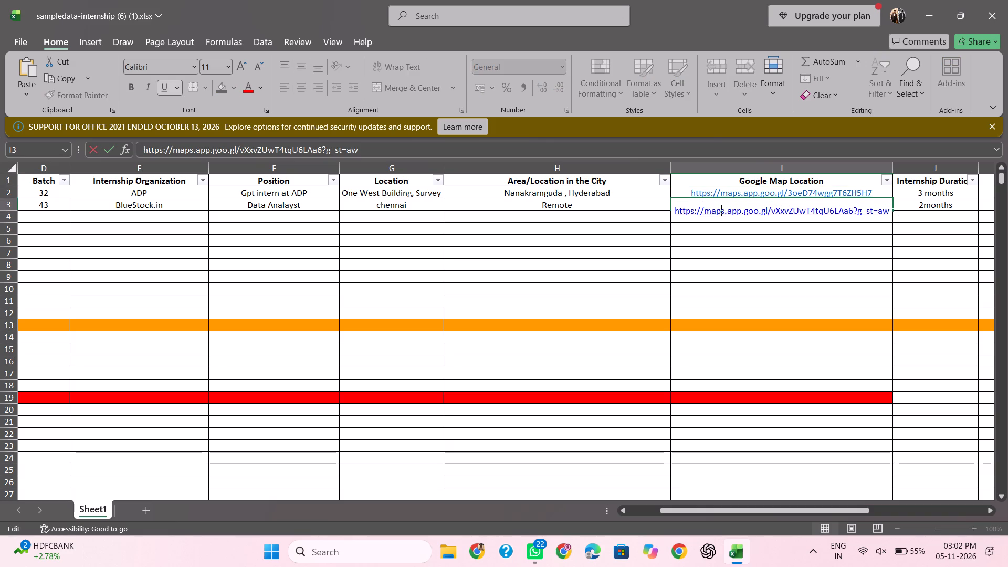
click(737, 213)
drag(737, 213, 691, 193)
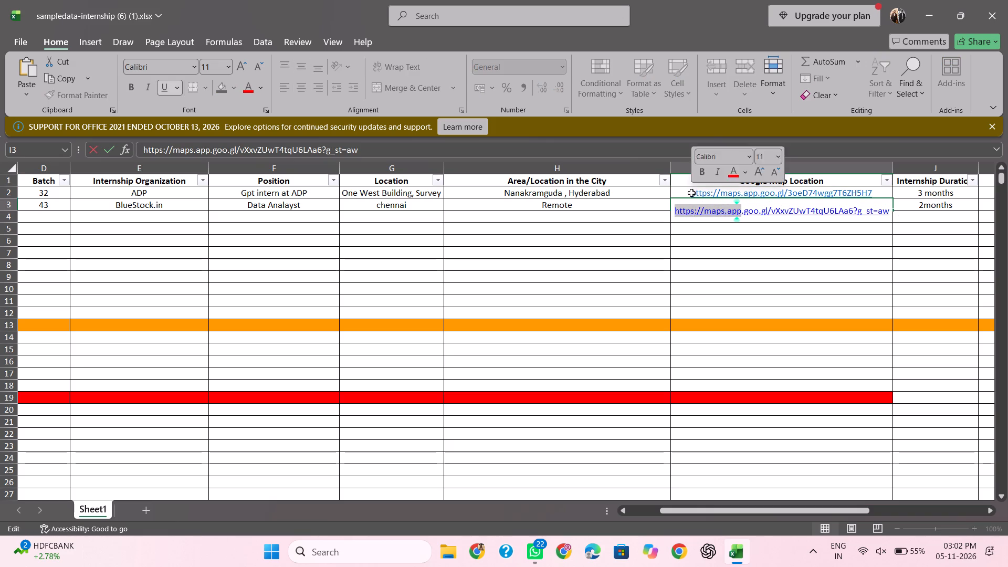
click(691, 193)
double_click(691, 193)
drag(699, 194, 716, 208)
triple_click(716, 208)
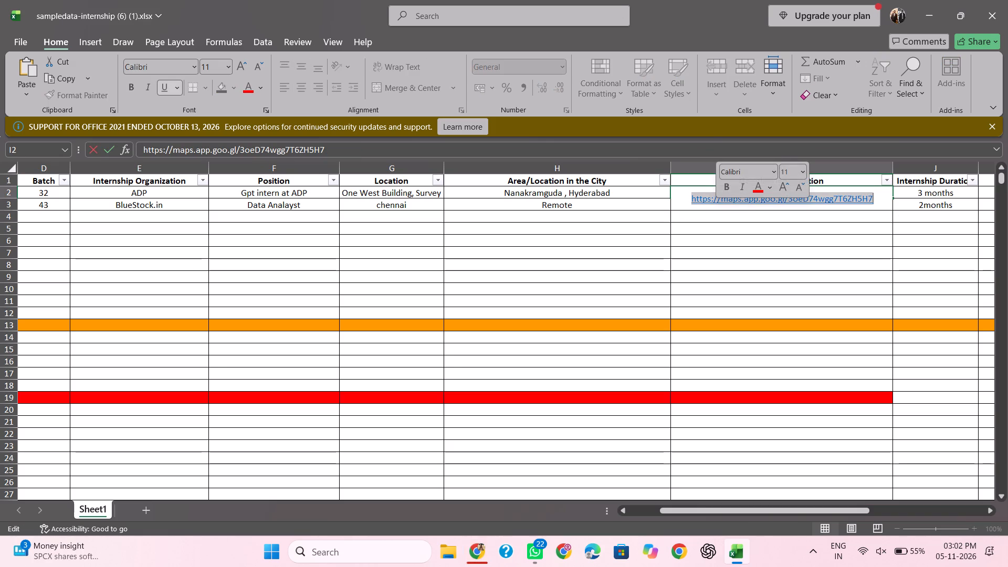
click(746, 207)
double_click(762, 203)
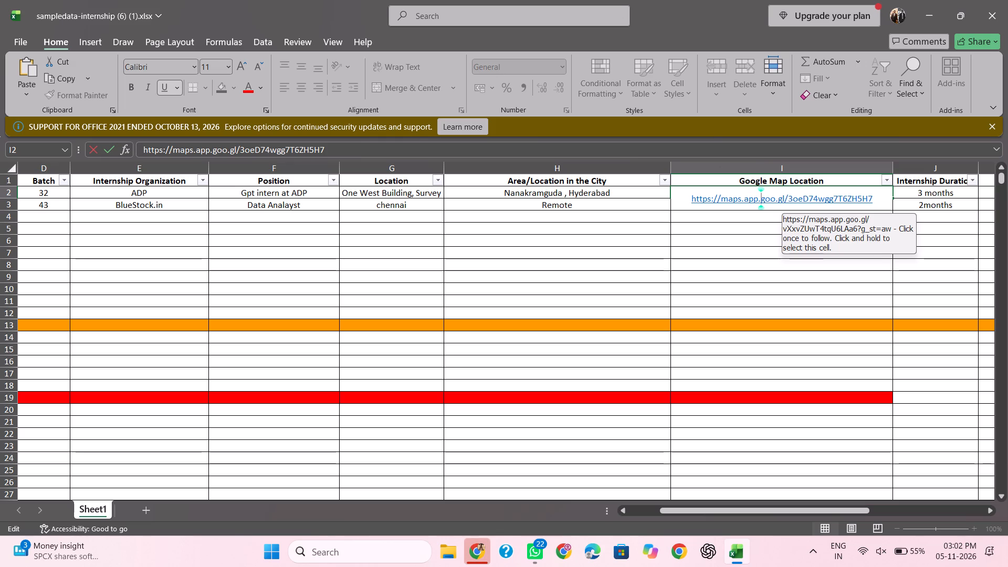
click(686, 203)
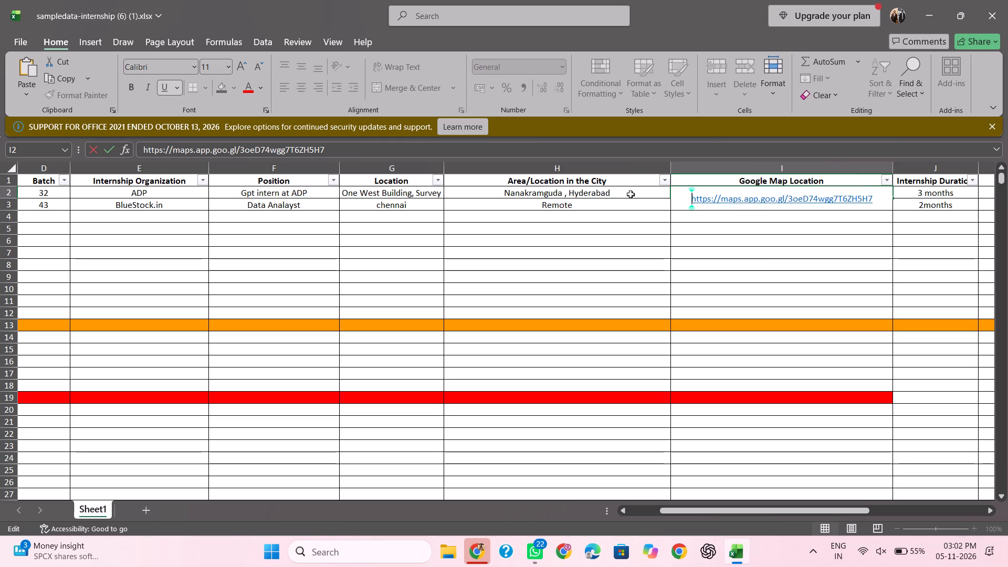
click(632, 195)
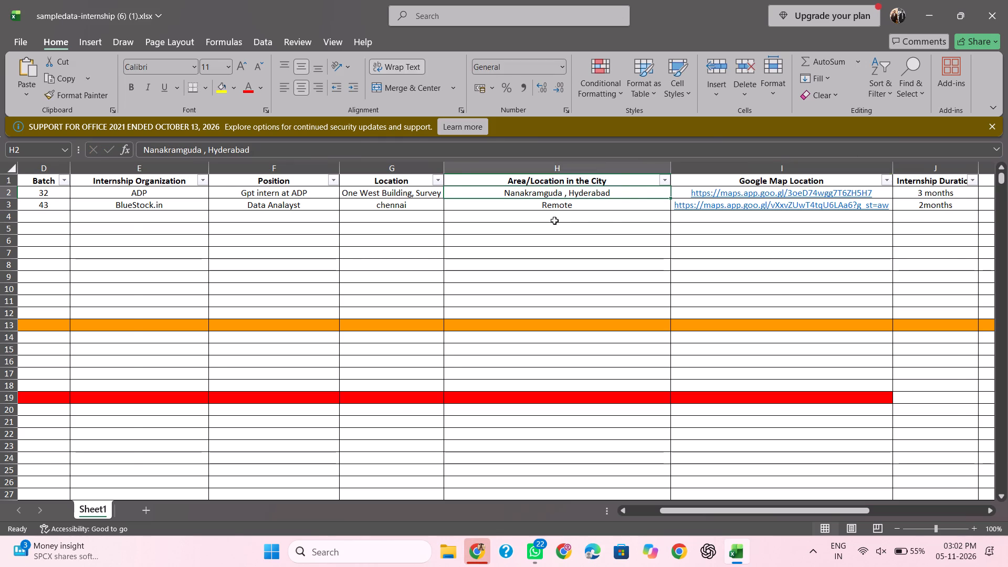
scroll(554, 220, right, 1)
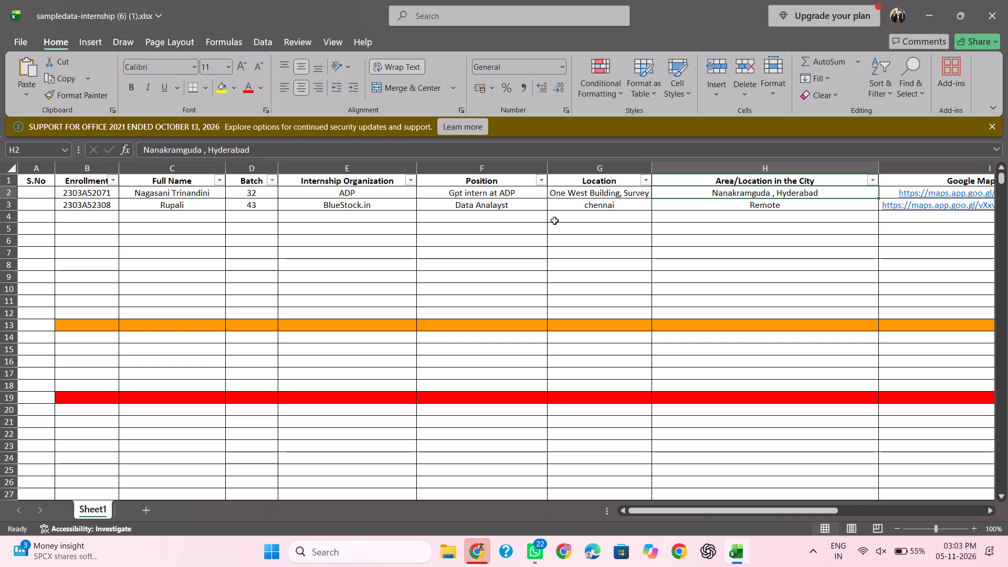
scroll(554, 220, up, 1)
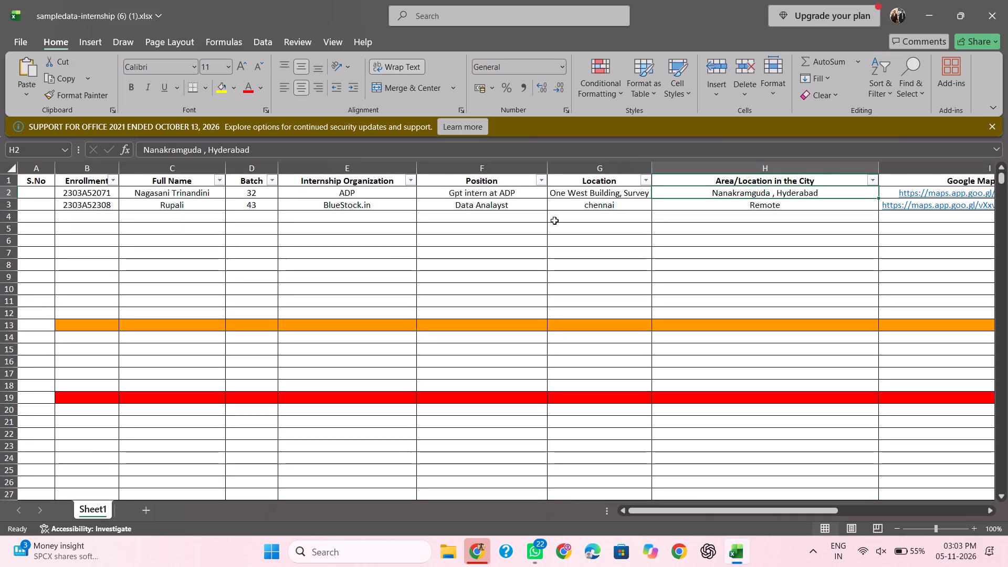
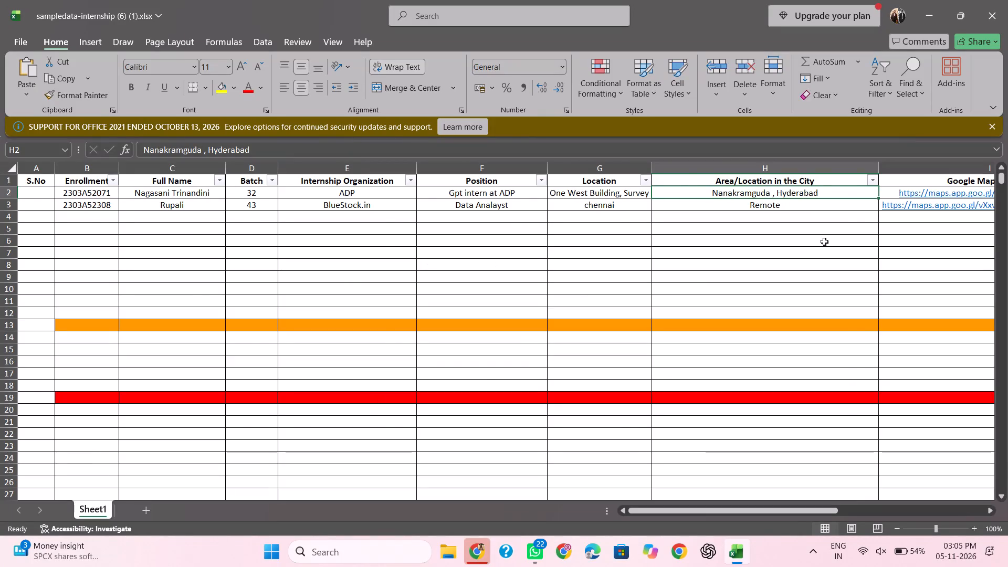
Open row 3's Google Map Location link to check the place it leads to, clear the BLUESTOCKS place, and return to the workbook.
scroll(822, 243, left, 7)
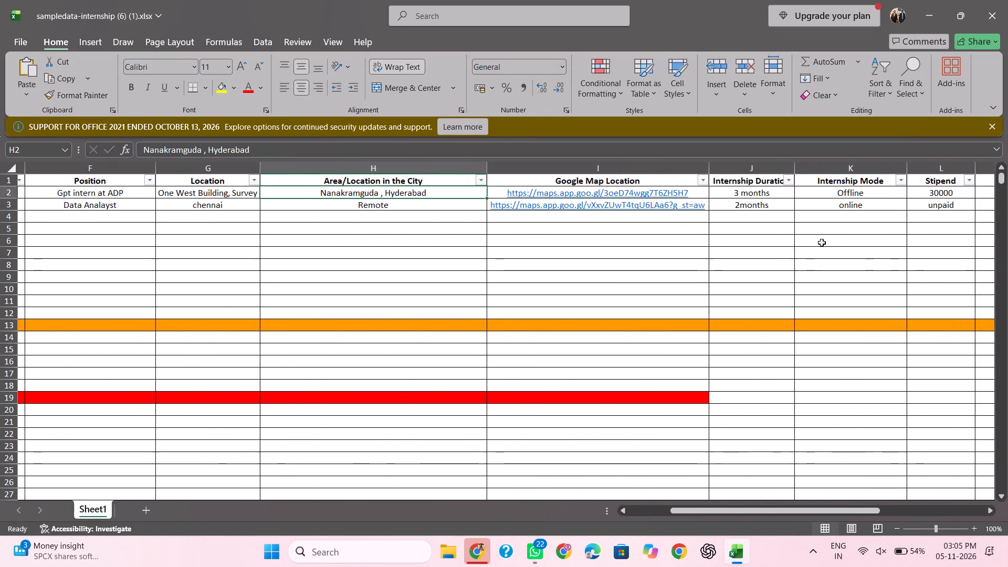
click(637, 205)
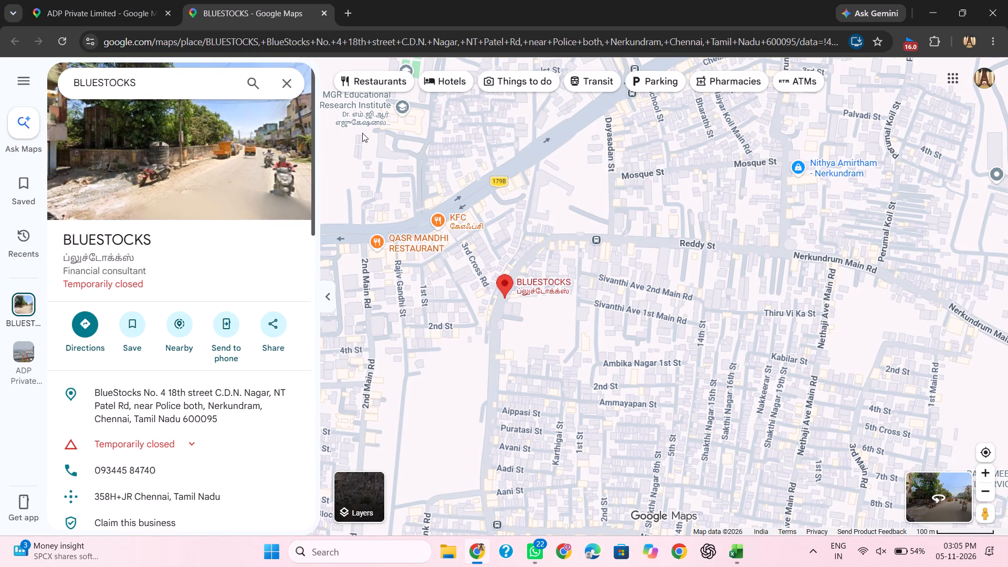
click(285, 82)
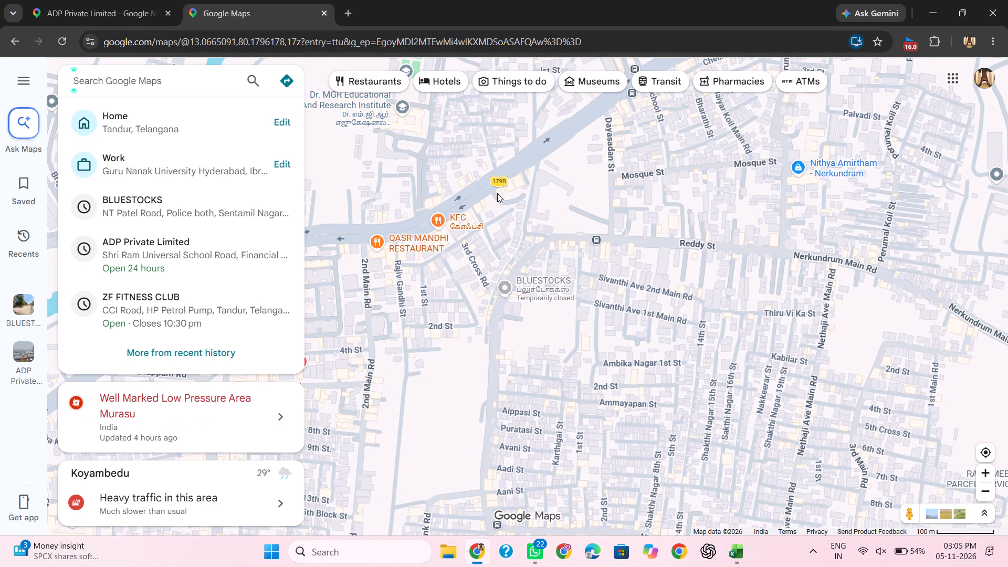
click(495, 197)
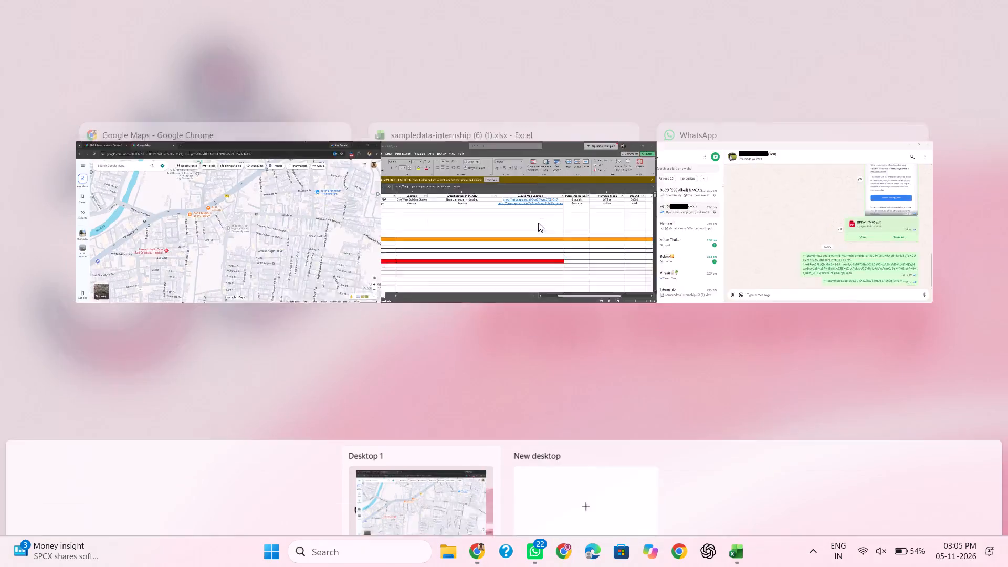
click(471, 230)
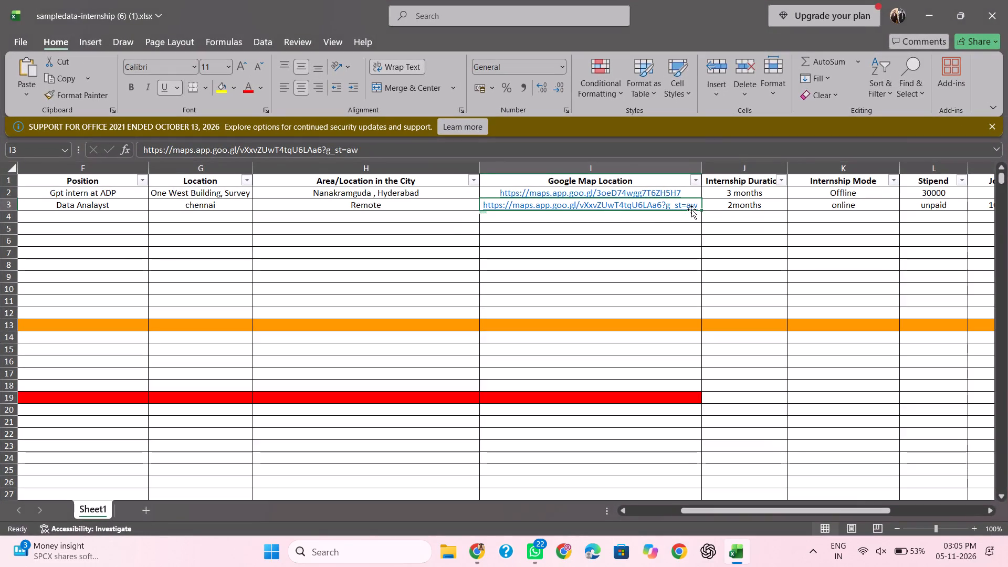
Test row 3's map link again, close its new browser tab and the earlier BLUESTOCKS map tab, and return to the workbook.
scroll(684, 208, left, 1)
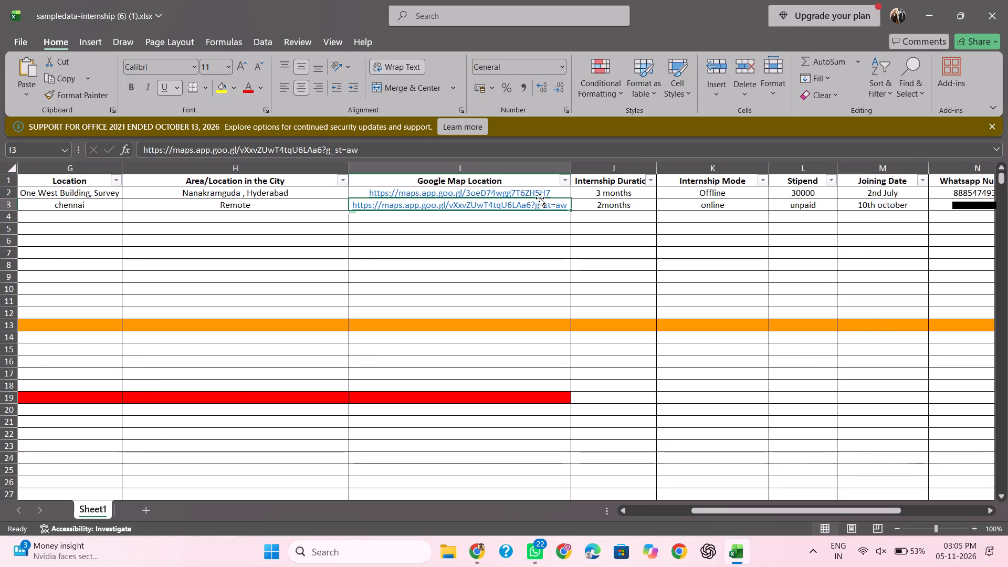
click(541, 199)
click(550, 205)
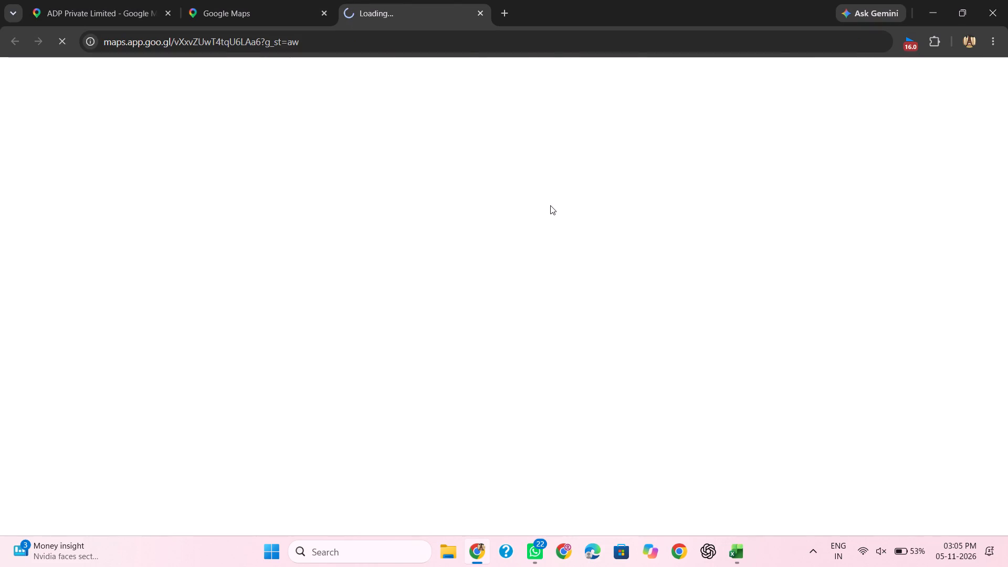
click(483, 17)
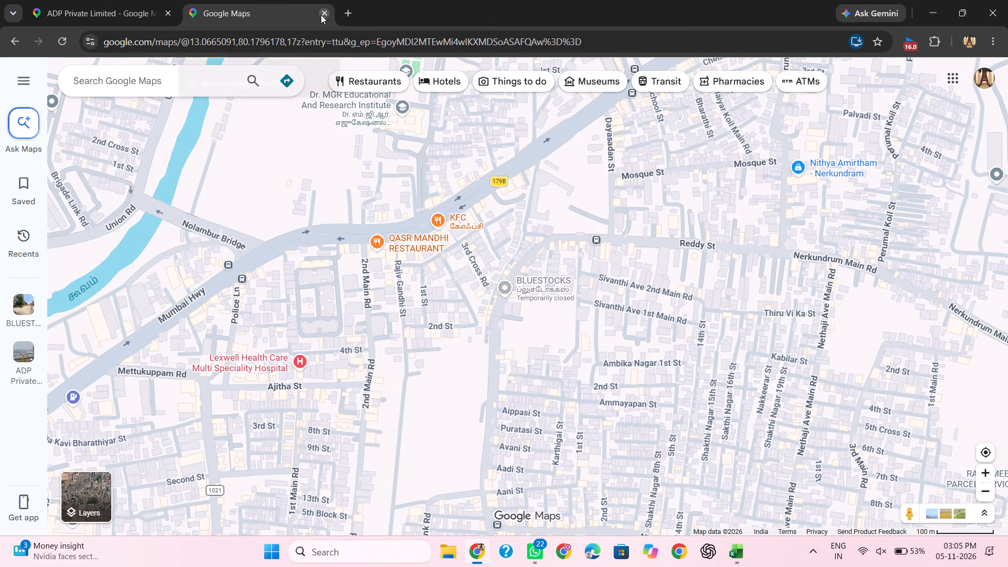
click(322, 14)
scroll(399, 163, down, 3)
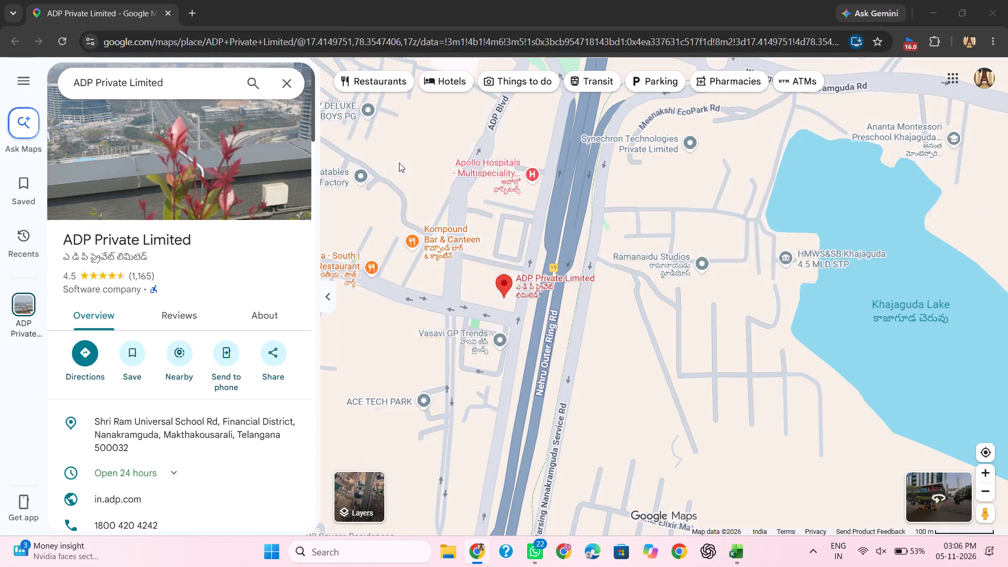
click(457, 217)
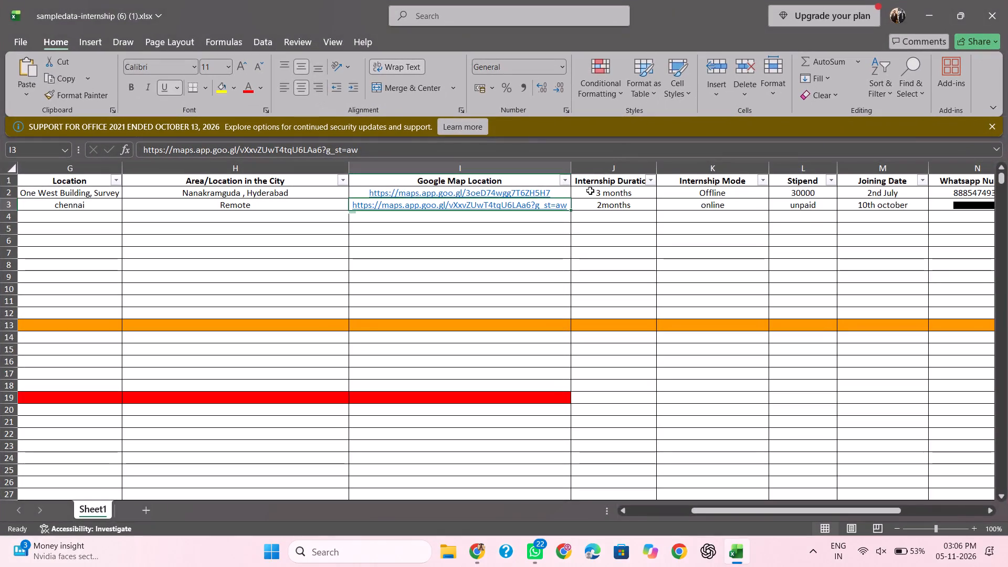
Open row 3's map link once more to check its destination, and switch back to the workbook.
click(547, 202)
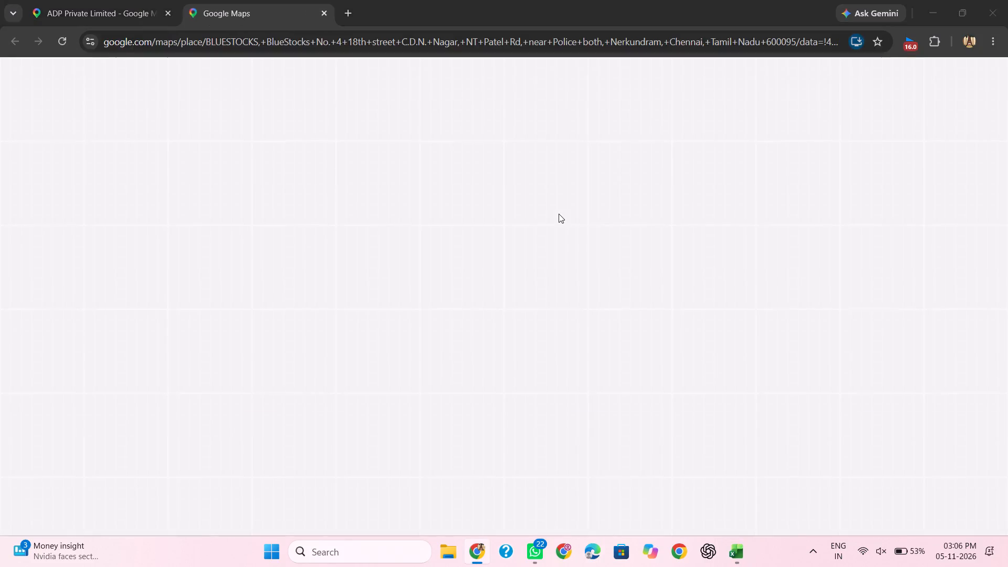
click(577, 212)
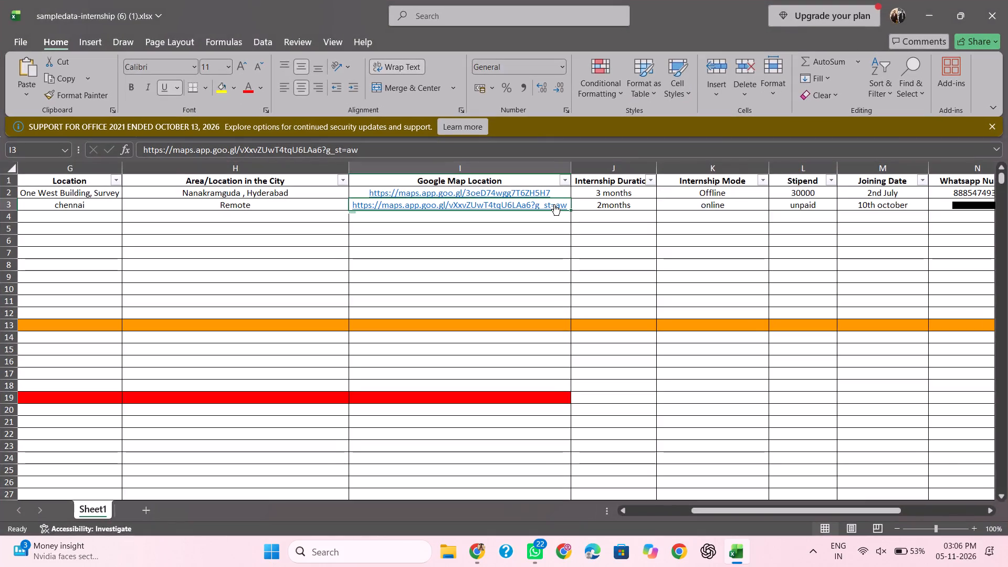
Clear the map link from row 3's Google Map Location cell, leaving the cell empty.
click(416, 154)
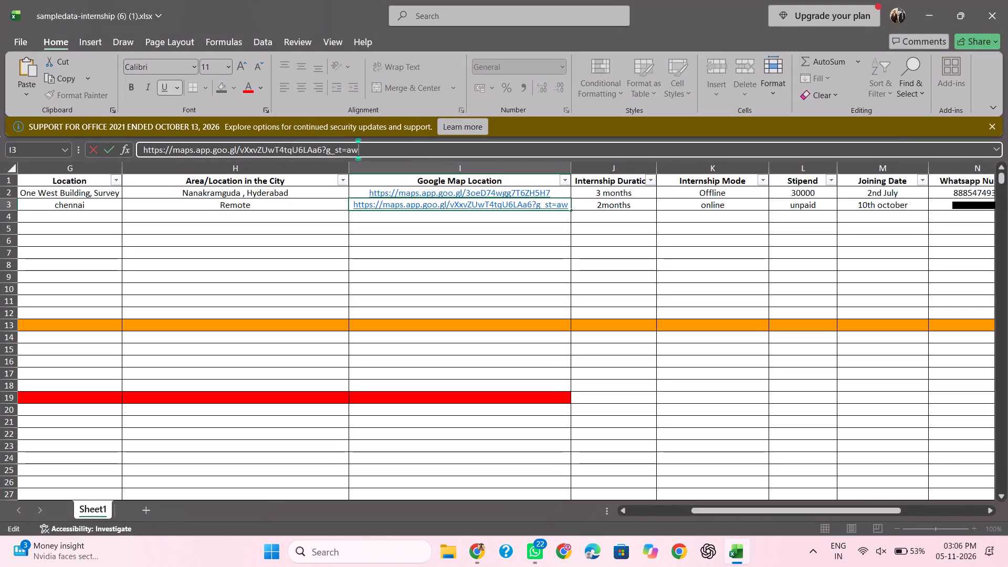
key(BackSpace)
key(BackSpace)
key(BackSpace)
key(BackSpace)
key(BackSpace)
key(BackSpace)
key(BackSpace)
key(BackSpace)
key(BackSpace)
key(BackSpace)
key(BackSpace)
key(BackSpace)
key(BackSpace)
key(BackSpace)
key(BackSpace)
key(BackSpace)
key(BackSpace)
key(BackSpace)
key(BackSpace)
key(BackSpace)
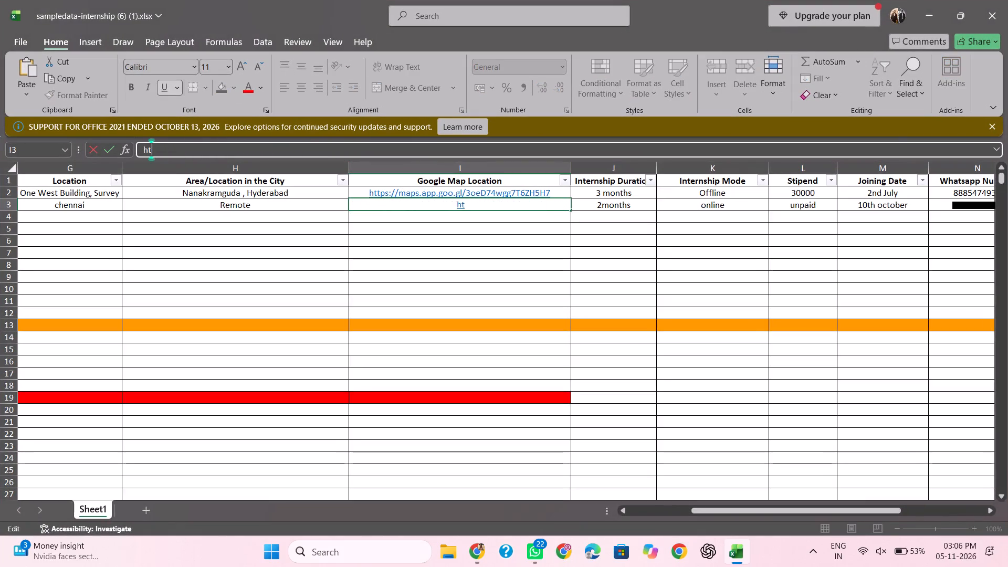
key(Return)
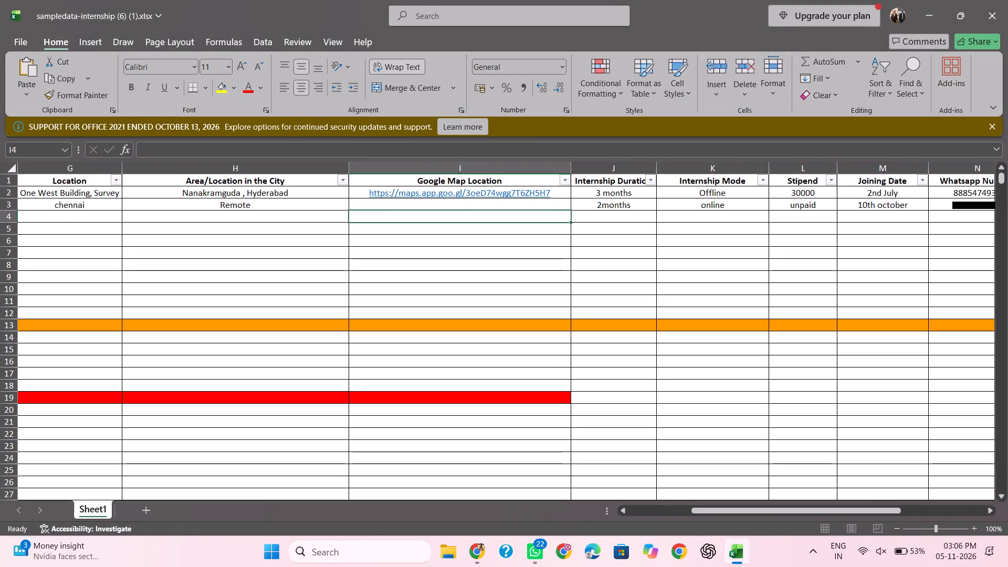
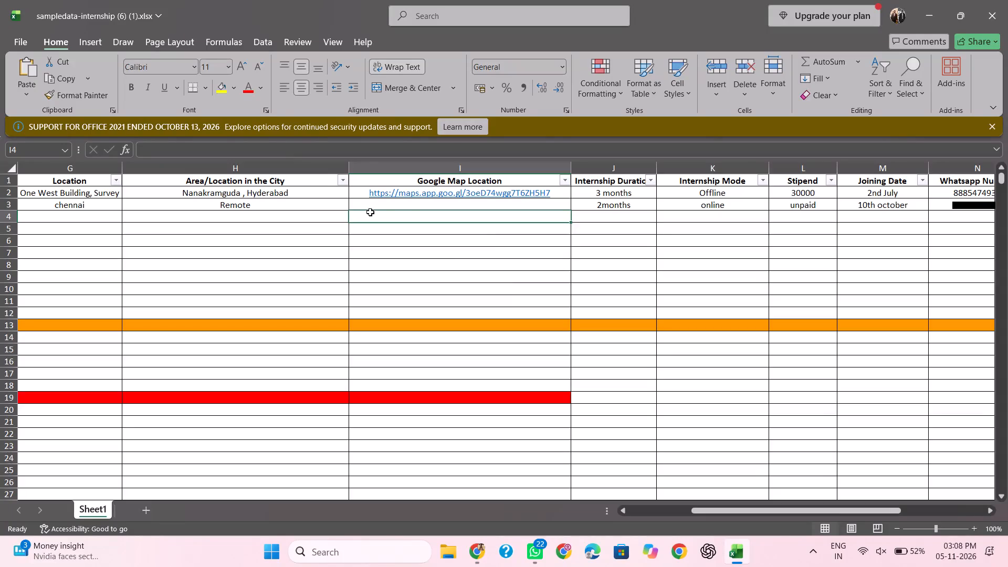
Select the empty Google Map Location cell in row 3, the remote internship's row.
click(402, 204)
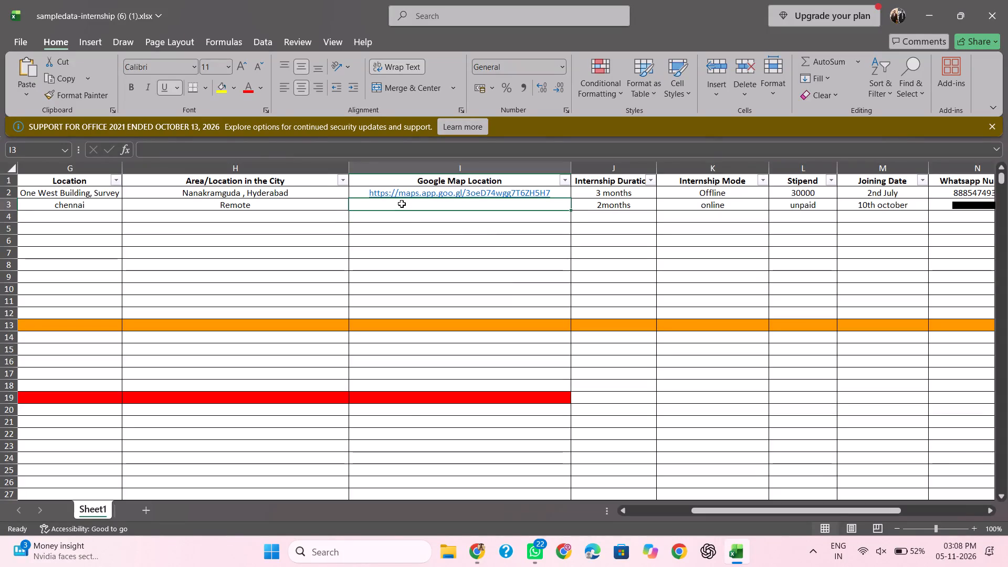
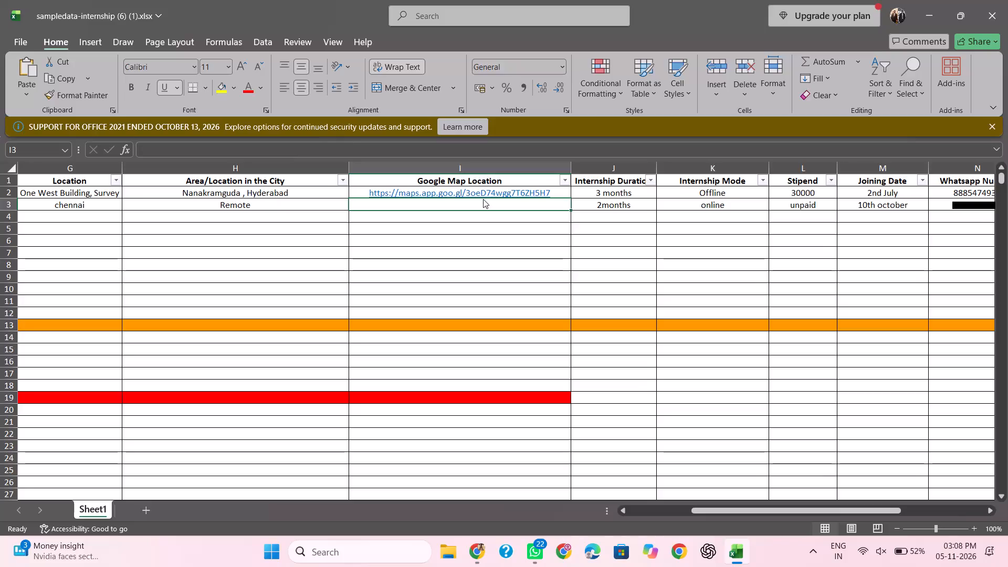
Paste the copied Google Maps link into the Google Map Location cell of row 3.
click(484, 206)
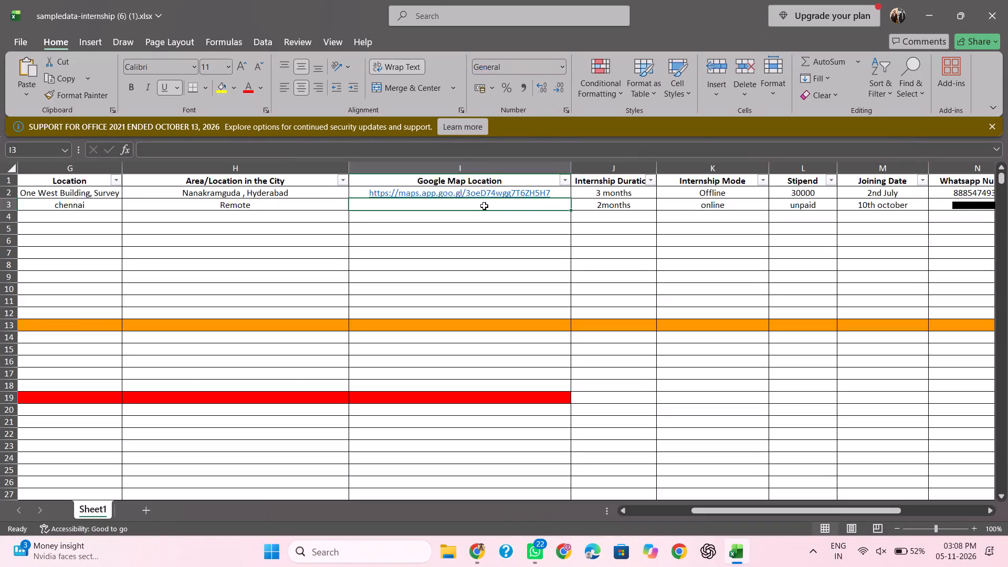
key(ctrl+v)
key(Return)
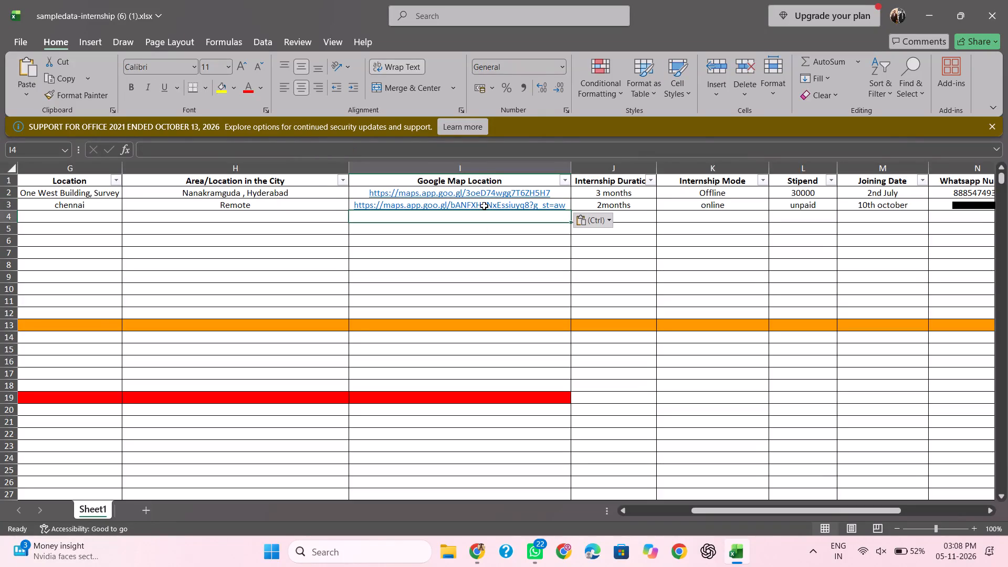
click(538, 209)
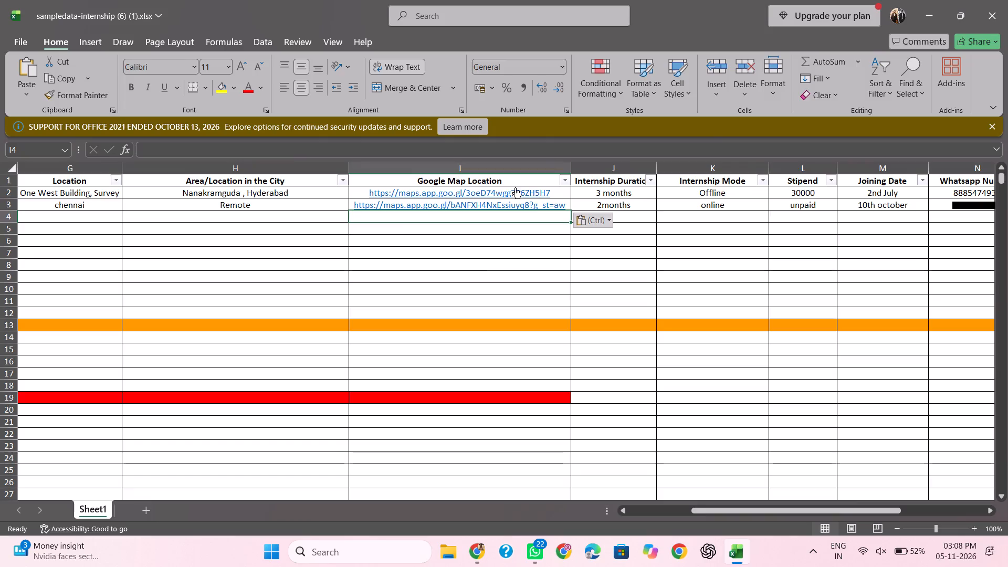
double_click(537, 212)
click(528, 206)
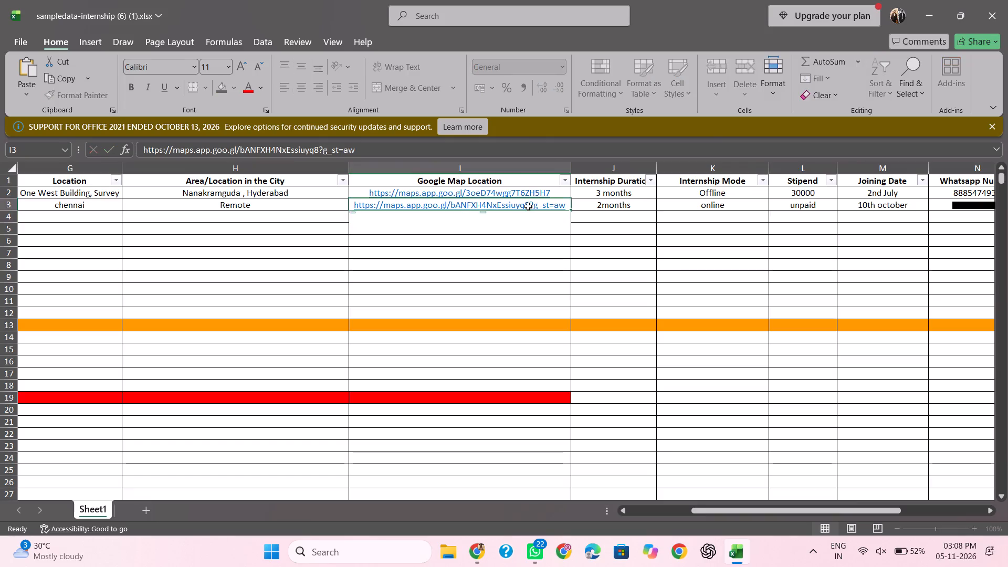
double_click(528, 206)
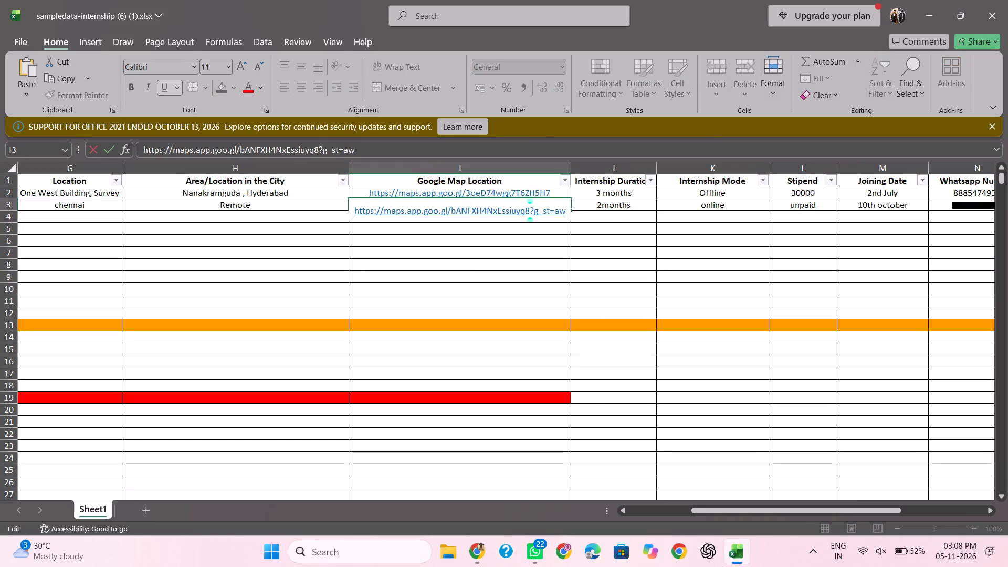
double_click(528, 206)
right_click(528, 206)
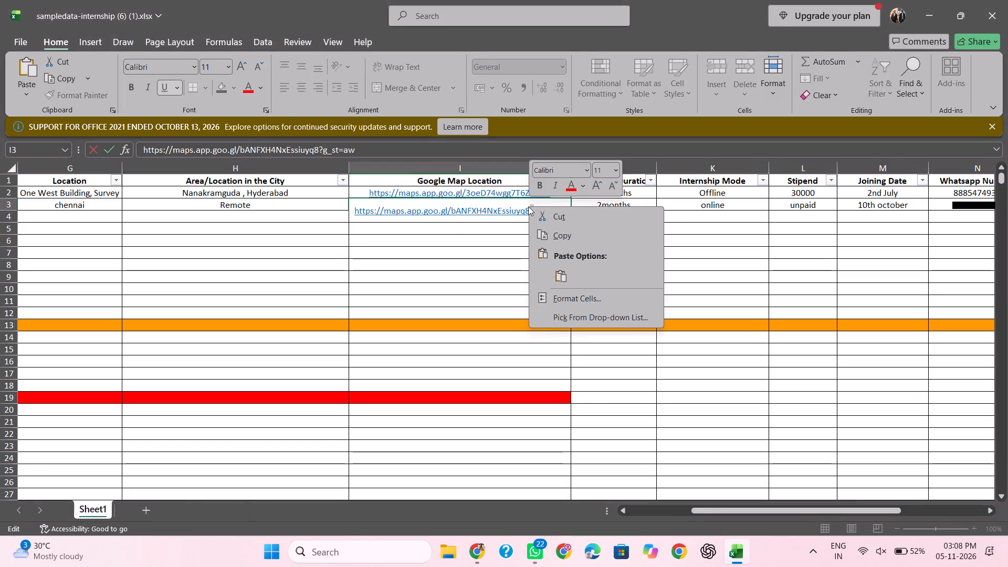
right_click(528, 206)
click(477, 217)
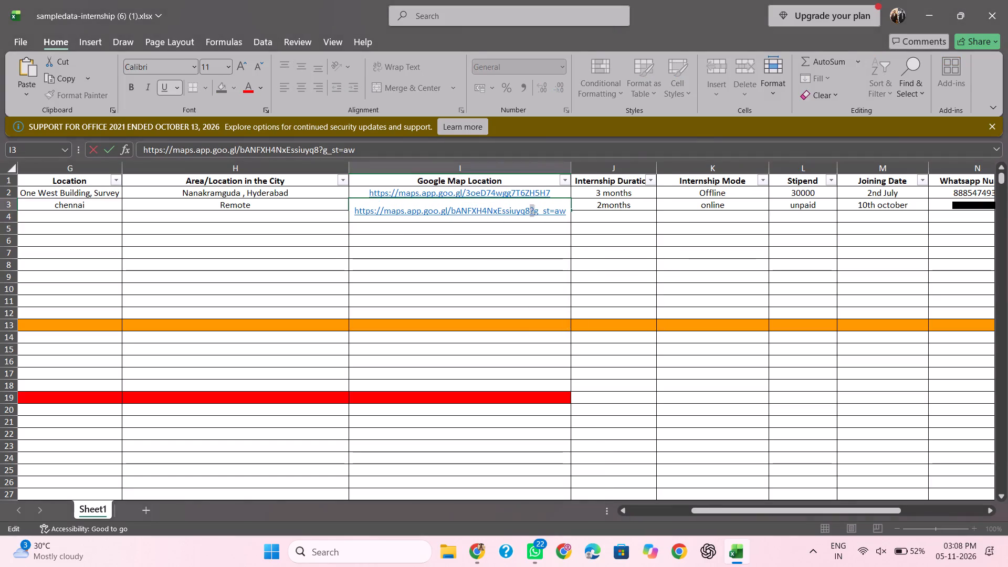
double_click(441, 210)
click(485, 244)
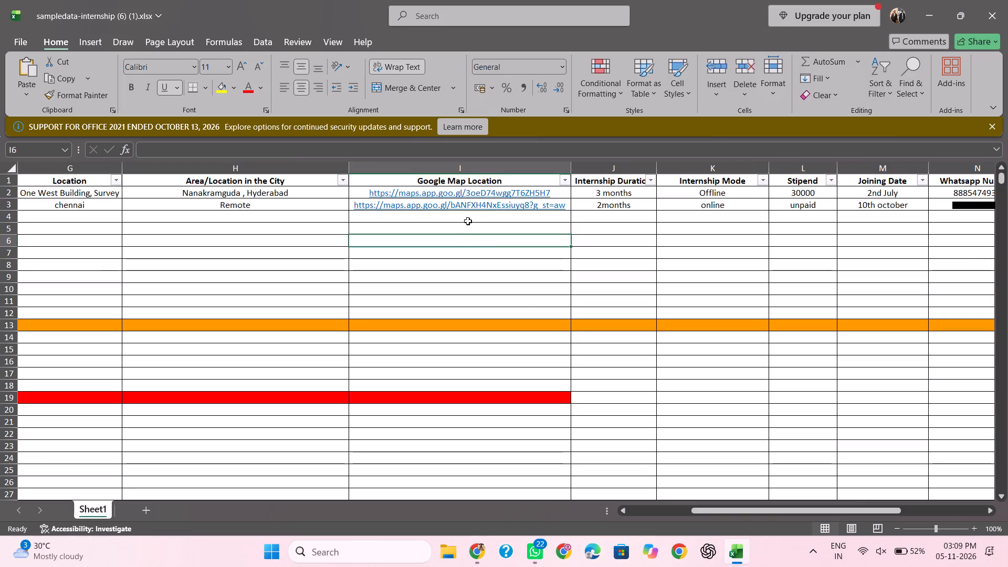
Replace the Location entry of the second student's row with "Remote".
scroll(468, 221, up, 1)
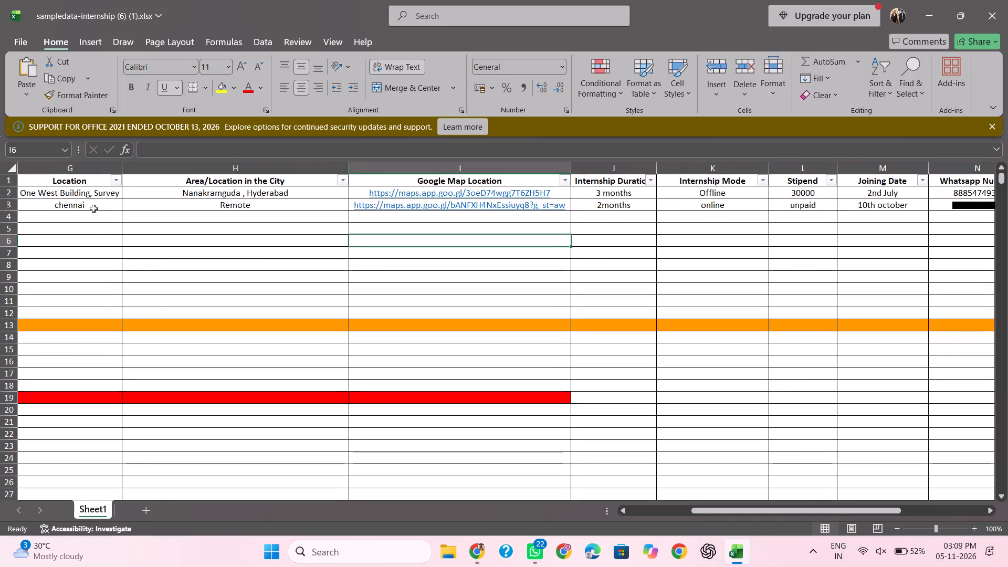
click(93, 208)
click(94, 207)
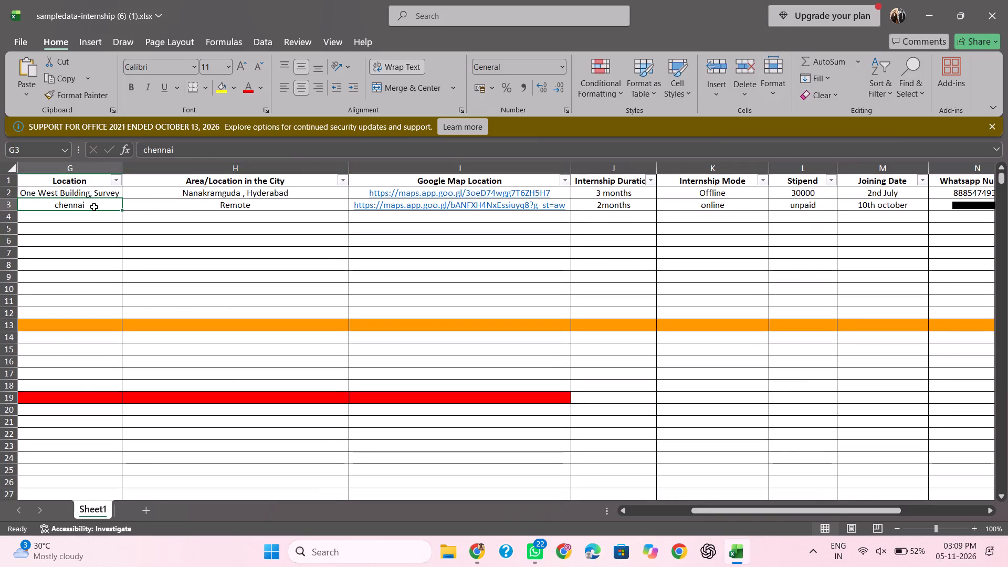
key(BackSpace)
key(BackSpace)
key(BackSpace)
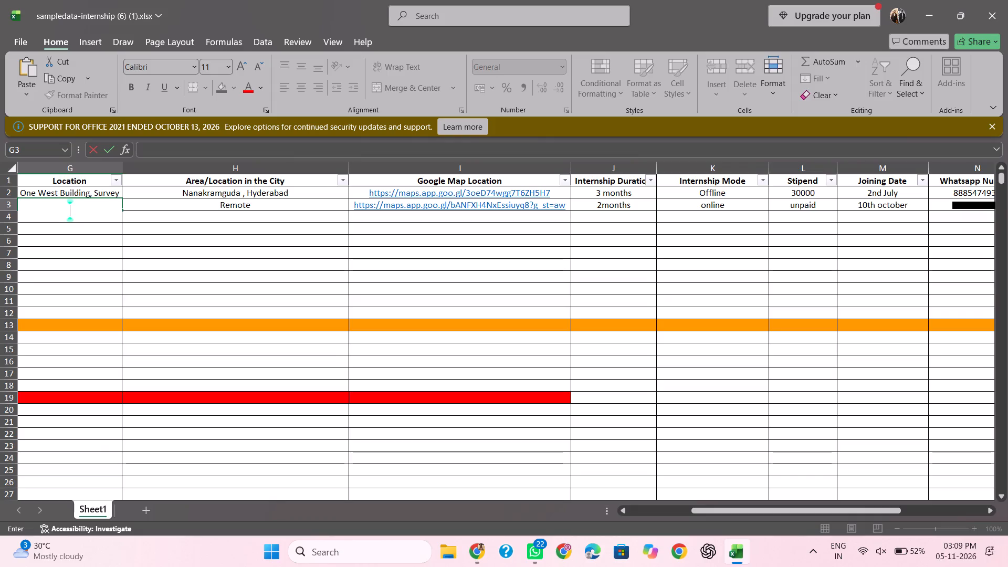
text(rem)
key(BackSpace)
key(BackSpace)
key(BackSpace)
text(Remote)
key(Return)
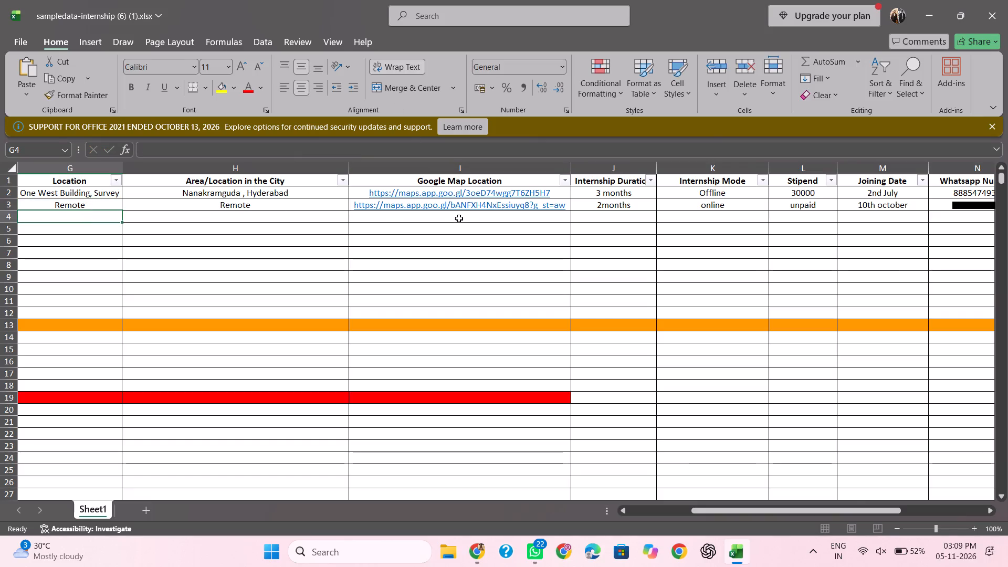
Open row 3's map link in the browser to check the company's location, close its page and return to the spreadsheet.
click(470, 208)
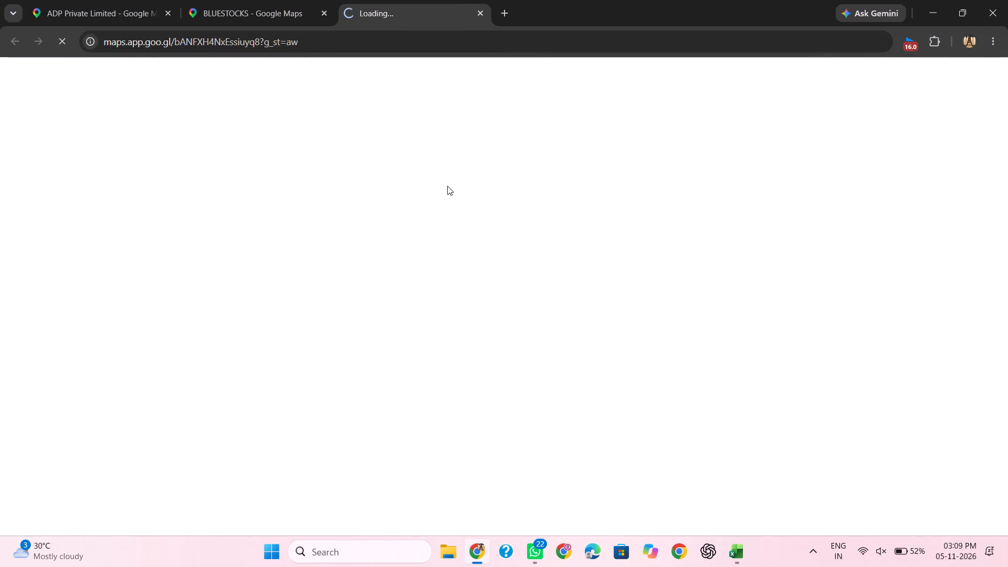
click(484, 12)
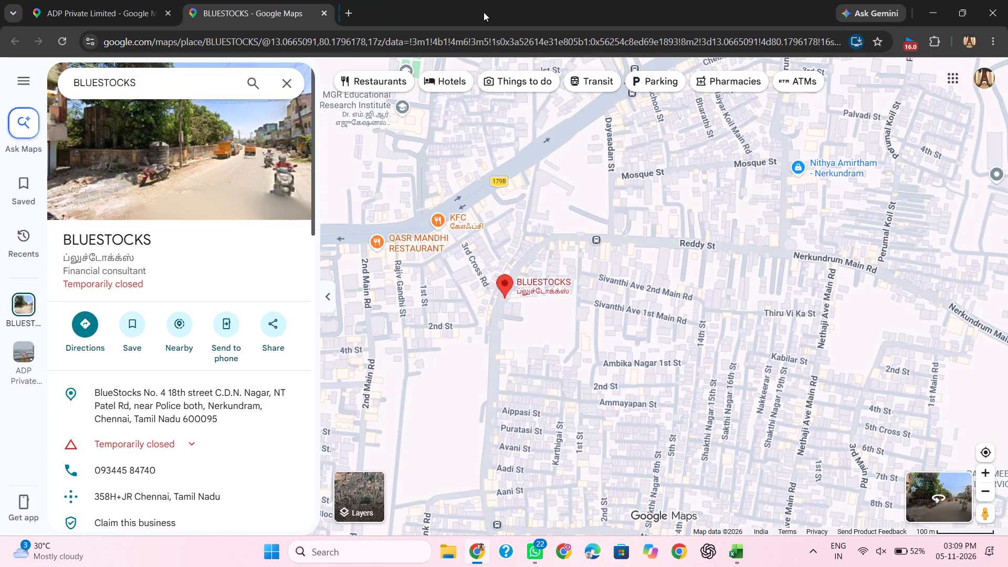
double_click(432, 232)
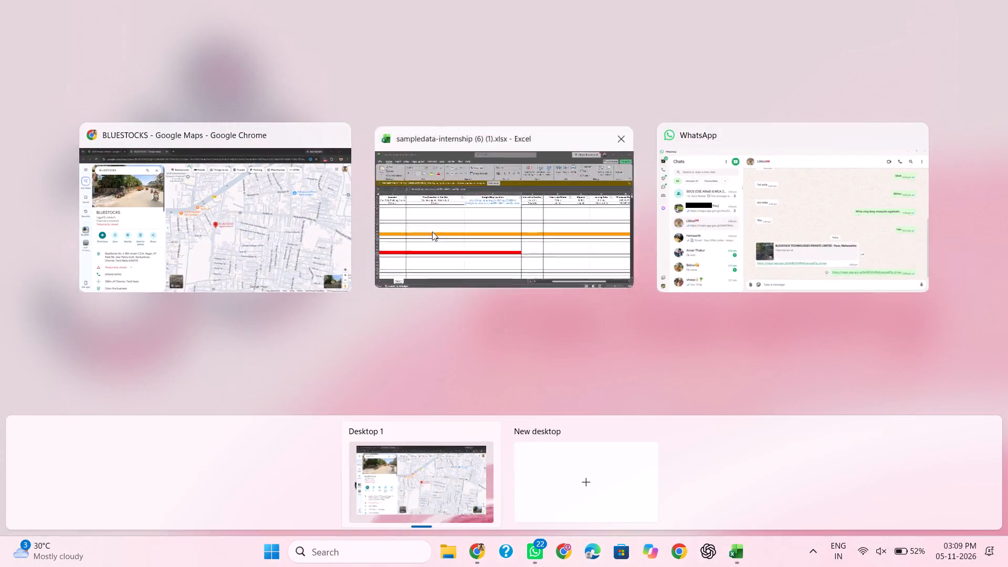
click(531, 201)
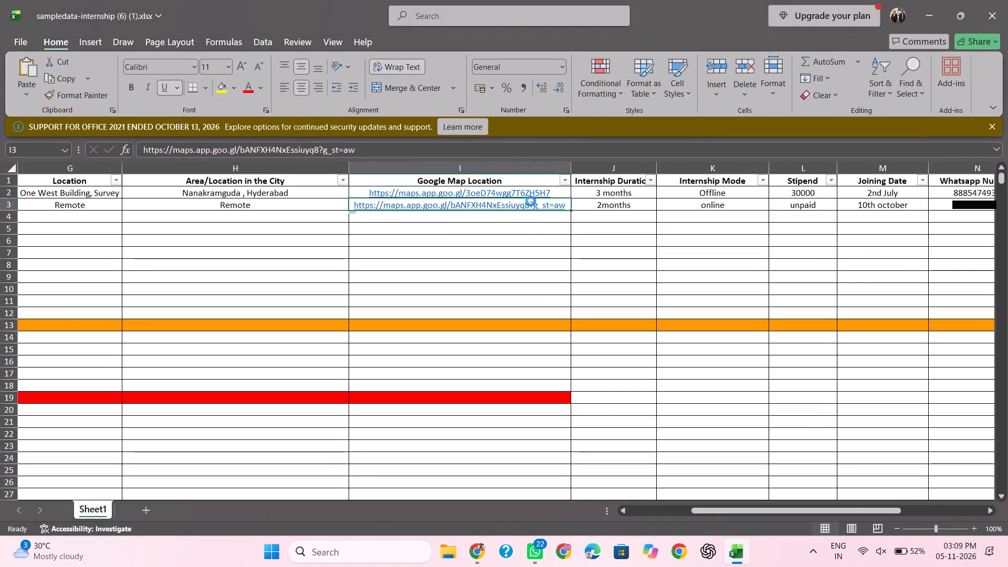
scroll(531, 201, left, 1)
click(484, 12)
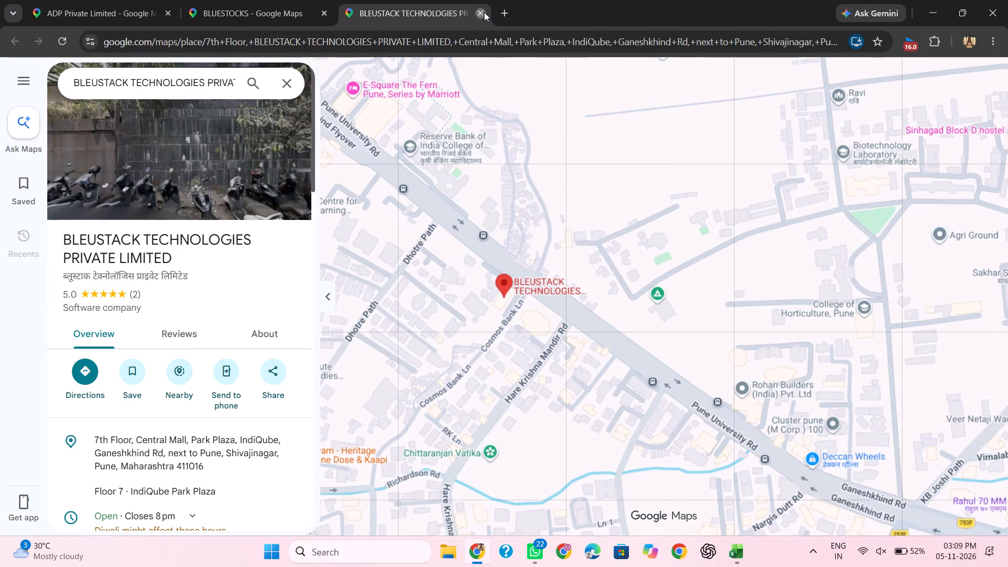
click(243, 10)
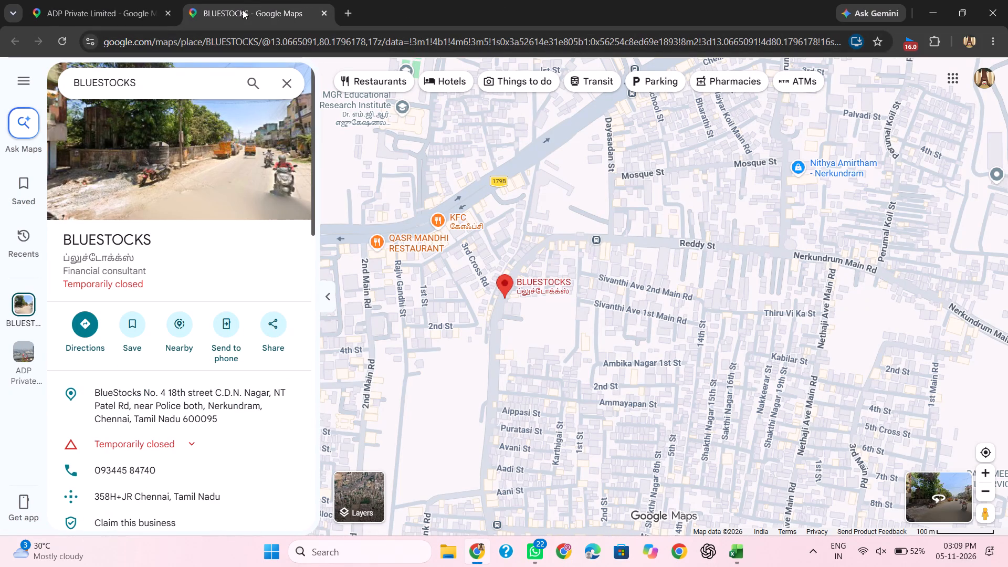
click(482, 236)
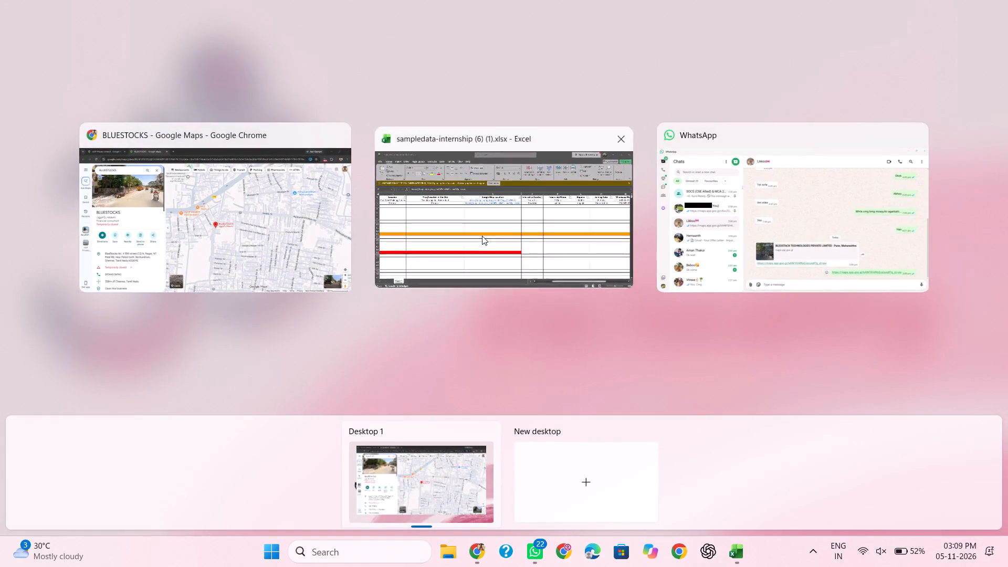
Change the Location entry in row 3 to "Pune".
click(100, 209)
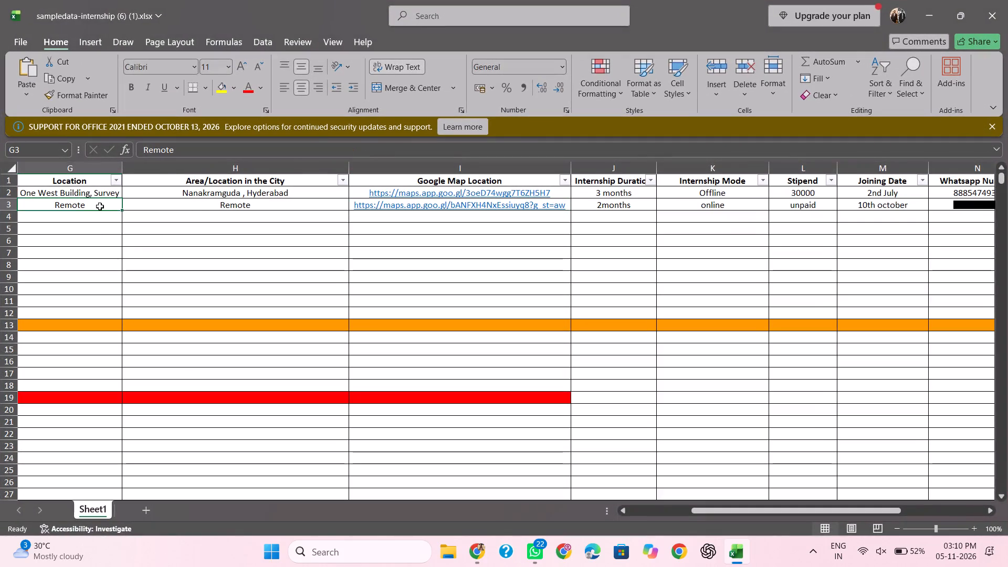
click(102, 205)
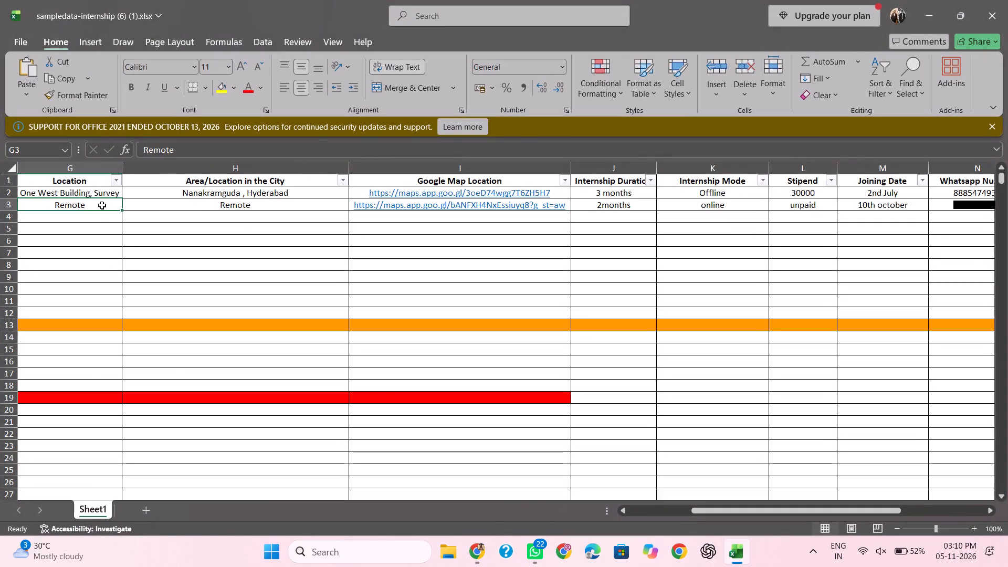
click(96, 206)
right_click(96, 206)
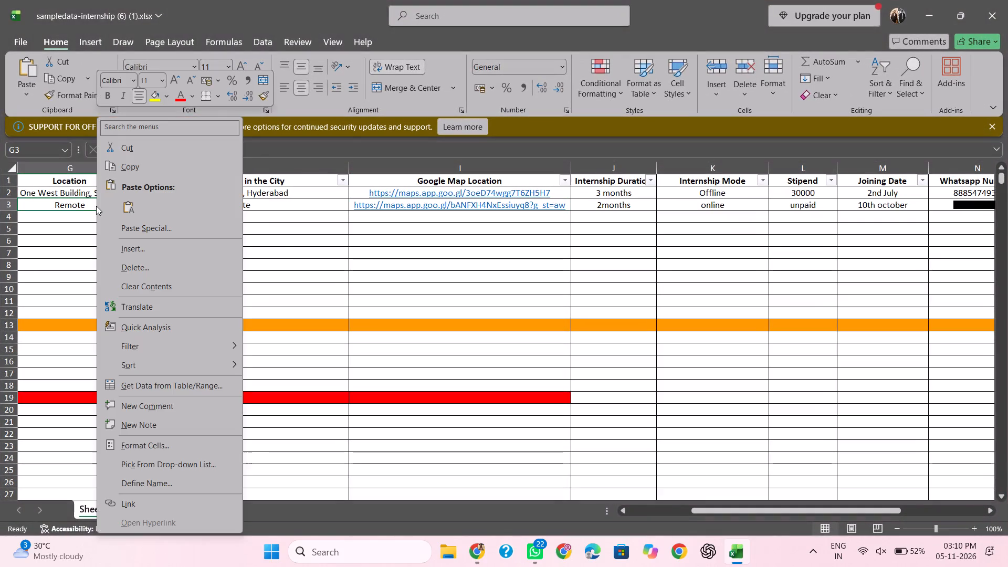
Replace the Location entry in row 3 with "Pune".
click(280, 239)
click(189, 148)
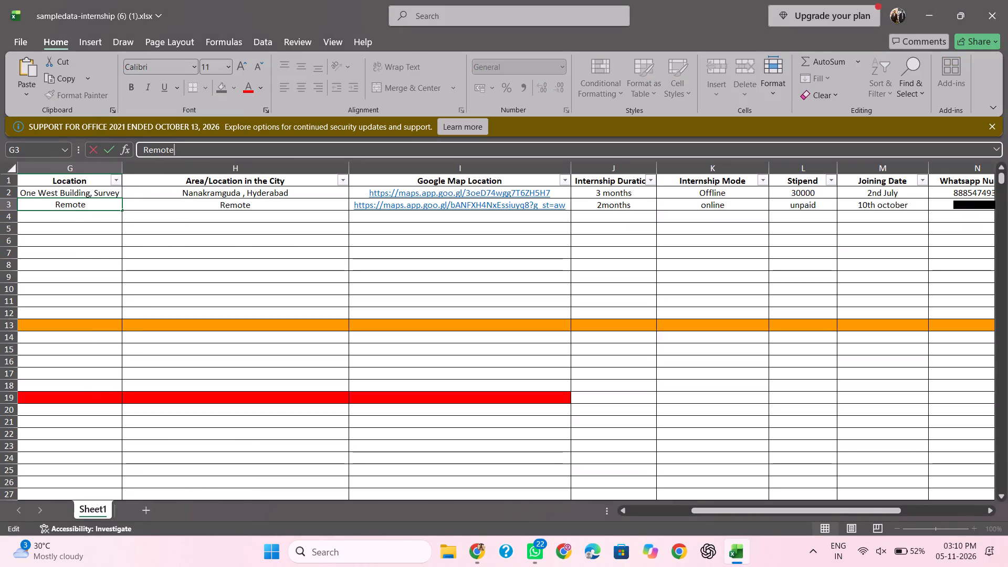
key(BackSpace)
key(BackSpace)
key(BackSpace)
key(BackSpace)
key(BackSpace)
key(BackSpace)
key(BackSpace)
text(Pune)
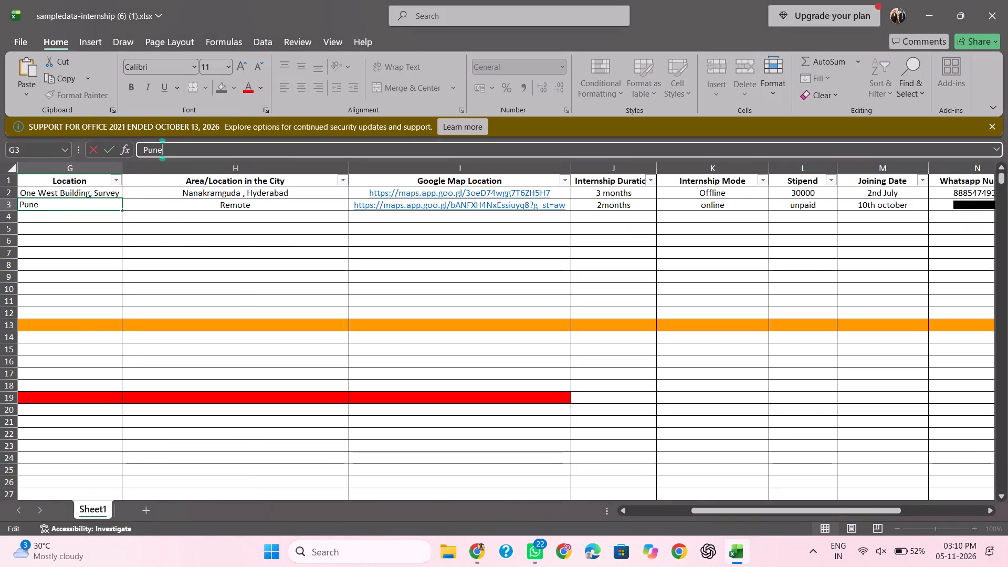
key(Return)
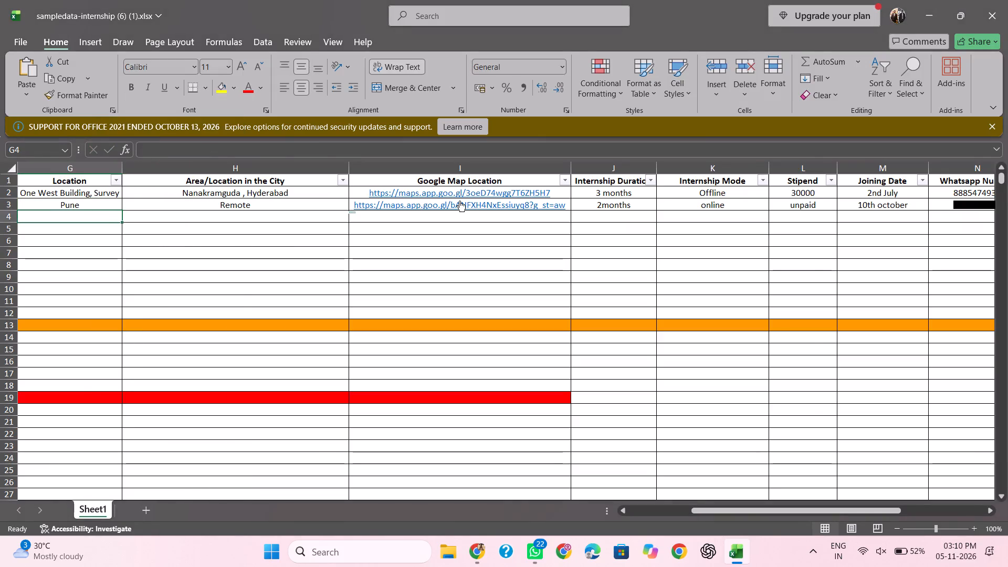
Replace the map link in row 3's Google Map Location cell with "work from home", closing the map page the link opens.
click(459, 201)
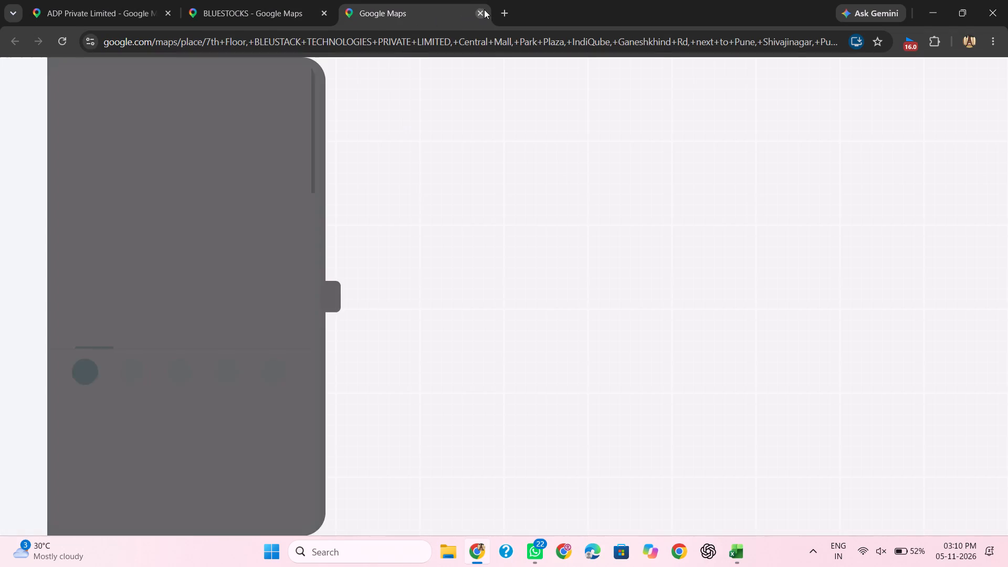
click(485, 9)
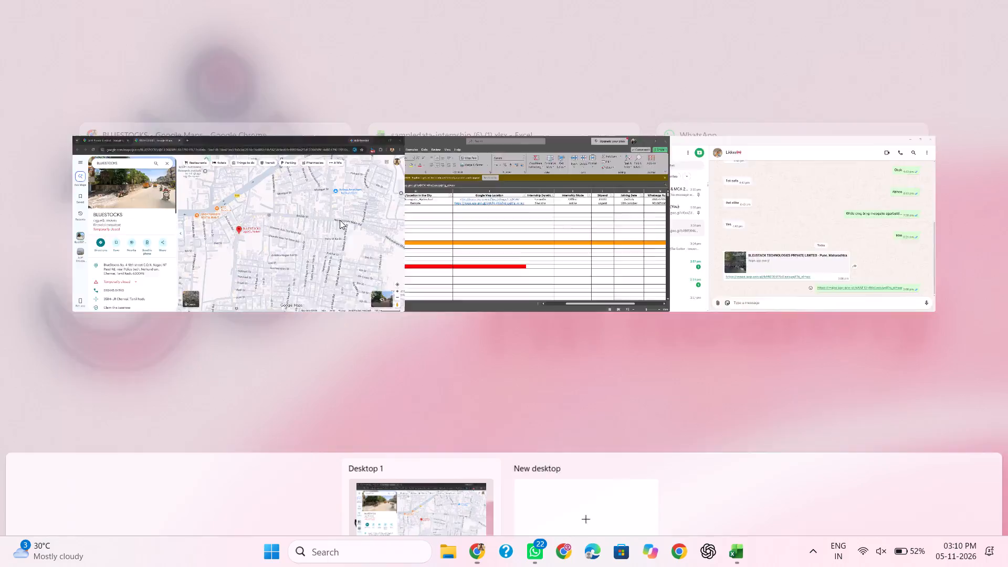
click(529, 240)
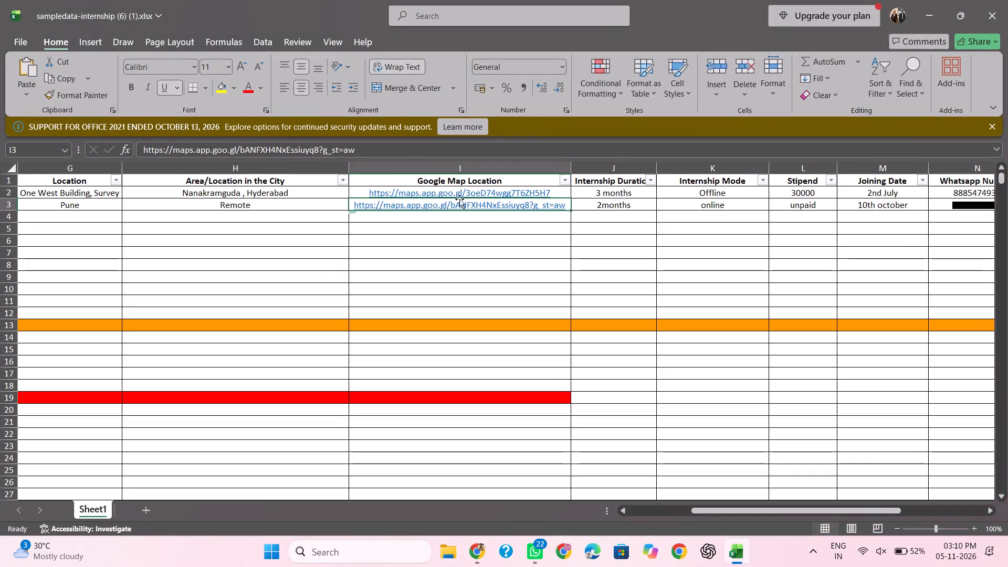
click(392, 158)
click(391, 153)
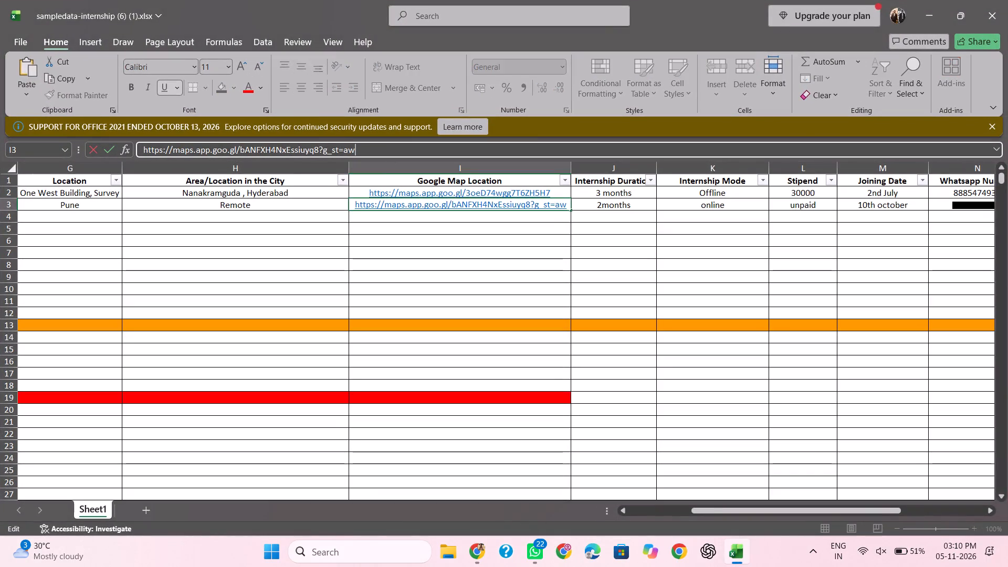
key(BackSpace)
key(BackSpace)
key(BackSpace)
key(BackSpace)
key(BackSpace)
key(BackSpace)
key(BackSpace)
key(BackSpace)
key(BackSpace)
key(BackSpace)
key(BackSpace)
key(BackSpace)
key(BackSpace)
key(BackSpace)
key(BackSpace)
key(BackSpace)
key(BackSpace)
key(BackSpace)
key(BackSpace)
key(BackSpace)
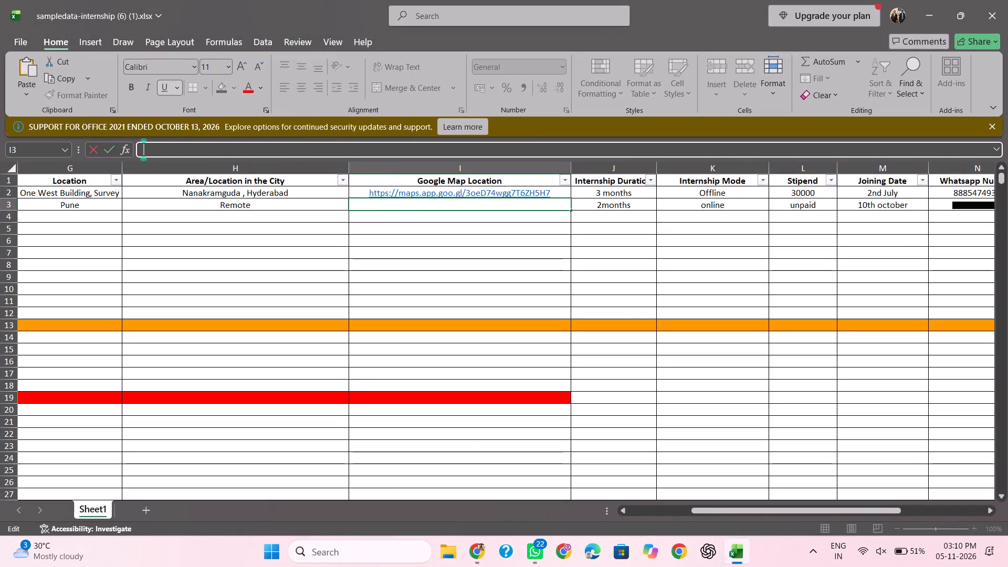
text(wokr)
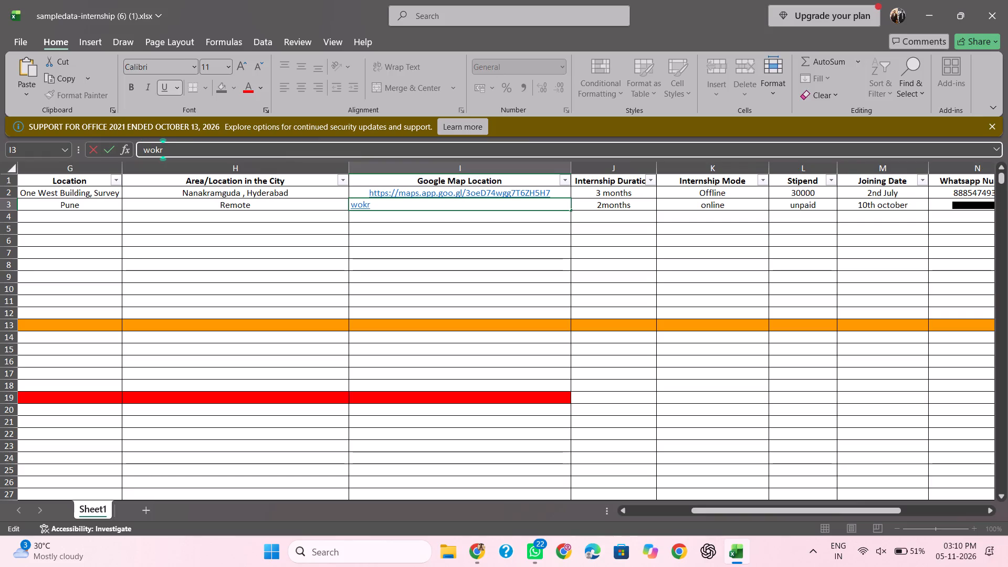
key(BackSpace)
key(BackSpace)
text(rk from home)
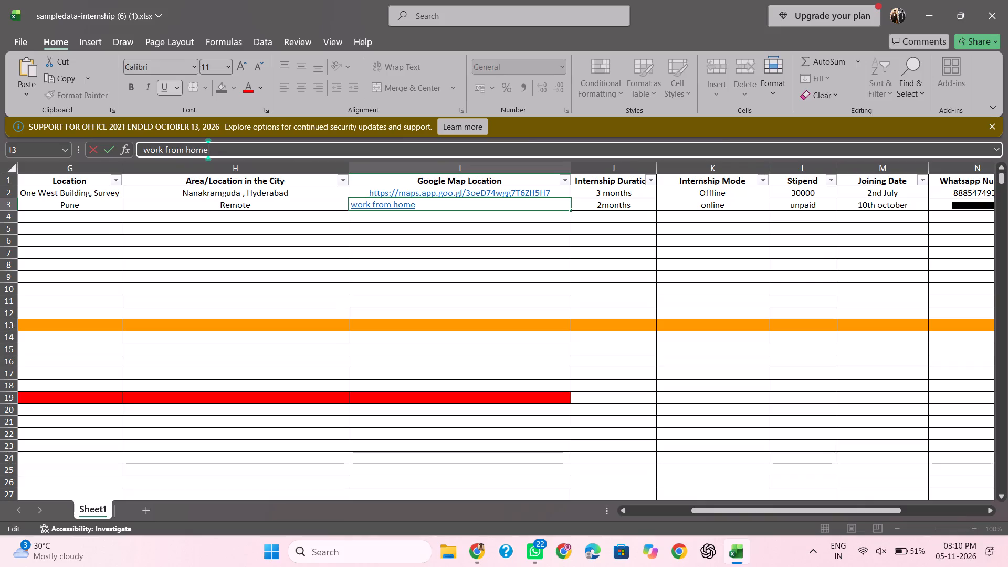
Append "(Remote)" to row 3's Google Map Location text so the entry reads "work from home(Remote)".
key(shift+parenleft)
text(Remote)
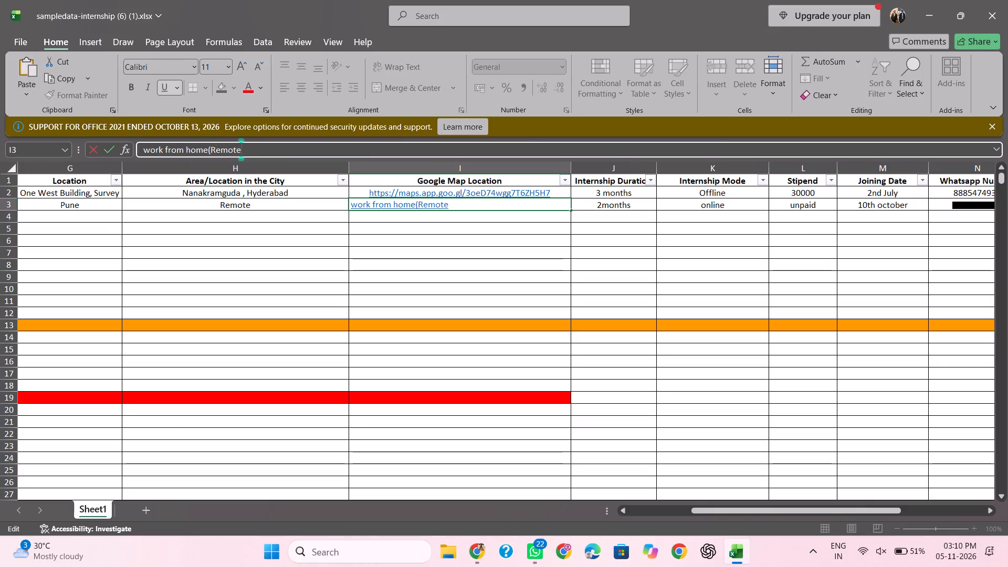
key(shift+parenright)
key(Return)
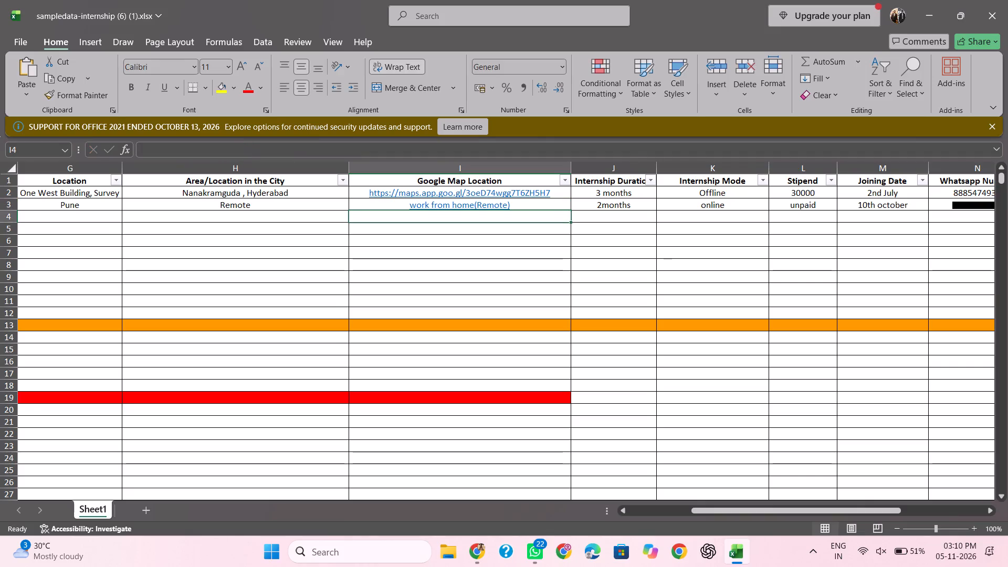
Save the internship workbook.
scroll(572, 292, down, 1)
scroll(572, 292, up, 2)
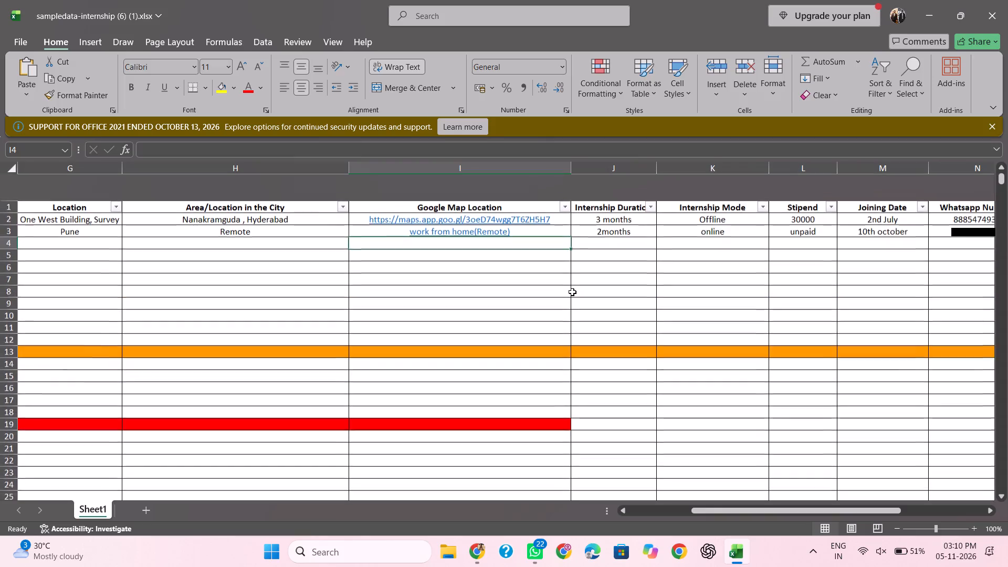
scroll(783, 255, left, 2)
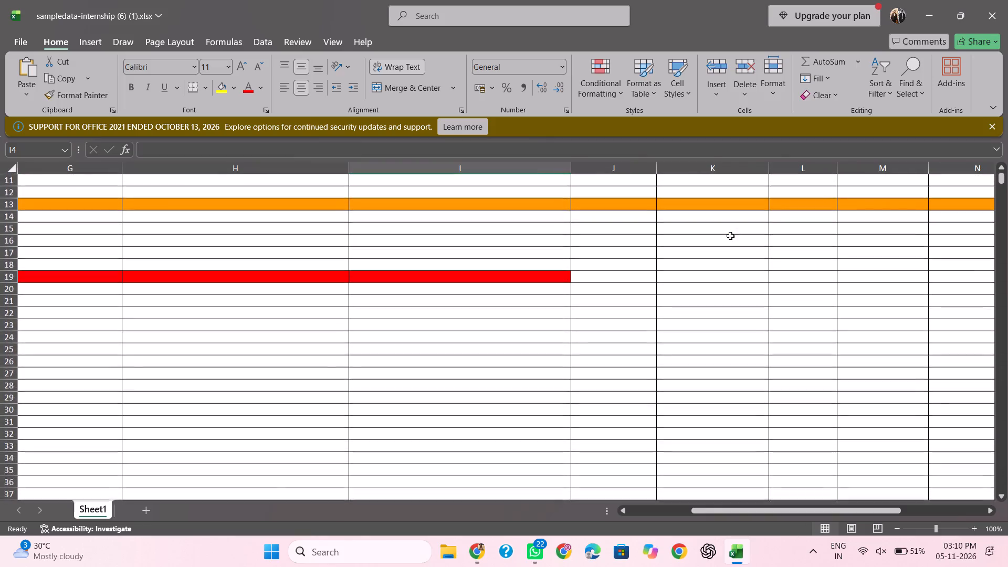
key(ctrl+s)
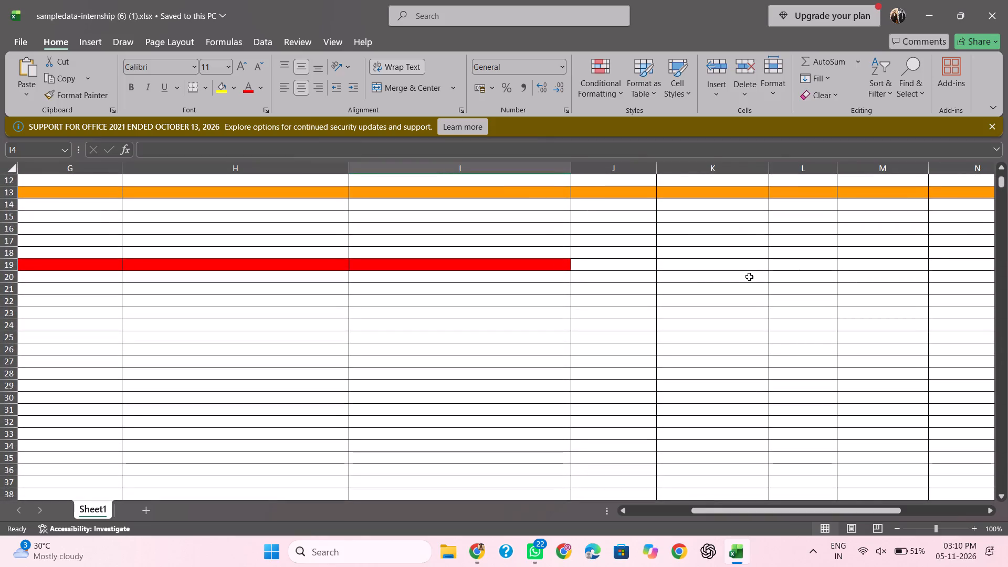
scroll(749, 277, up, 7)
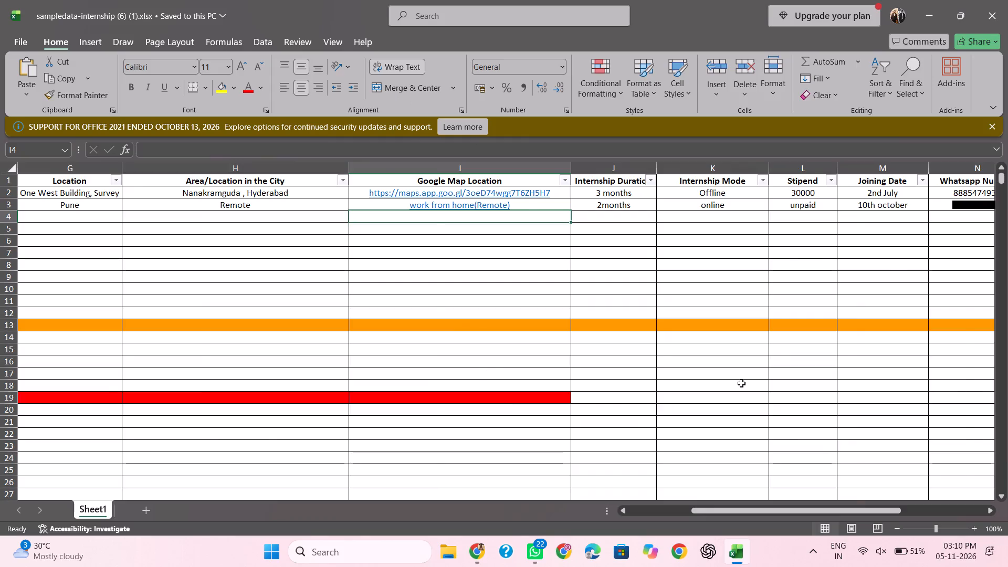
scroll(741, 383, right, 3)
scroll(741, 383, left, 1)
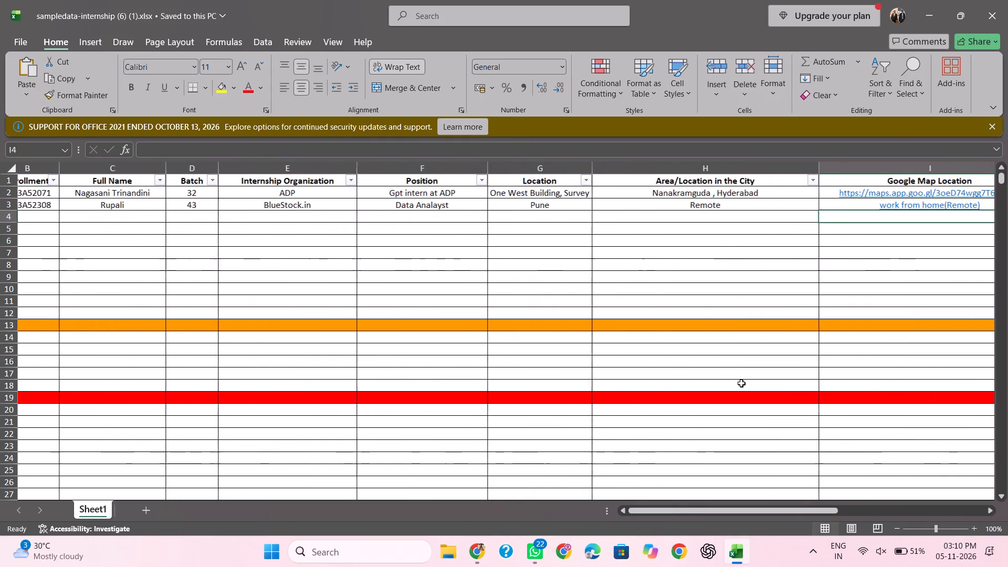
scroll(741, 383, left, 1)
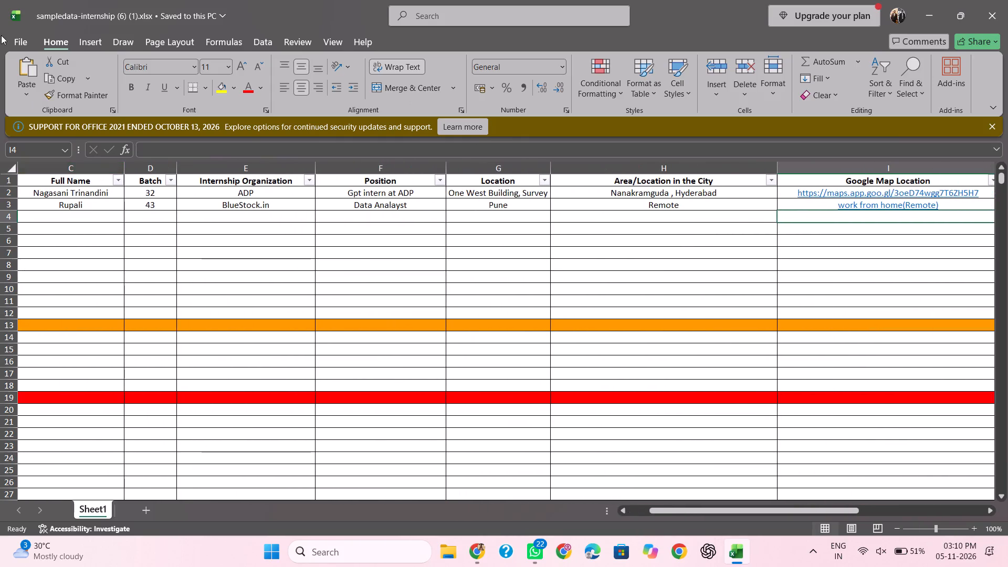
Open the Save As options for the internship workbook.
click(24, 38)
click(117, 208)
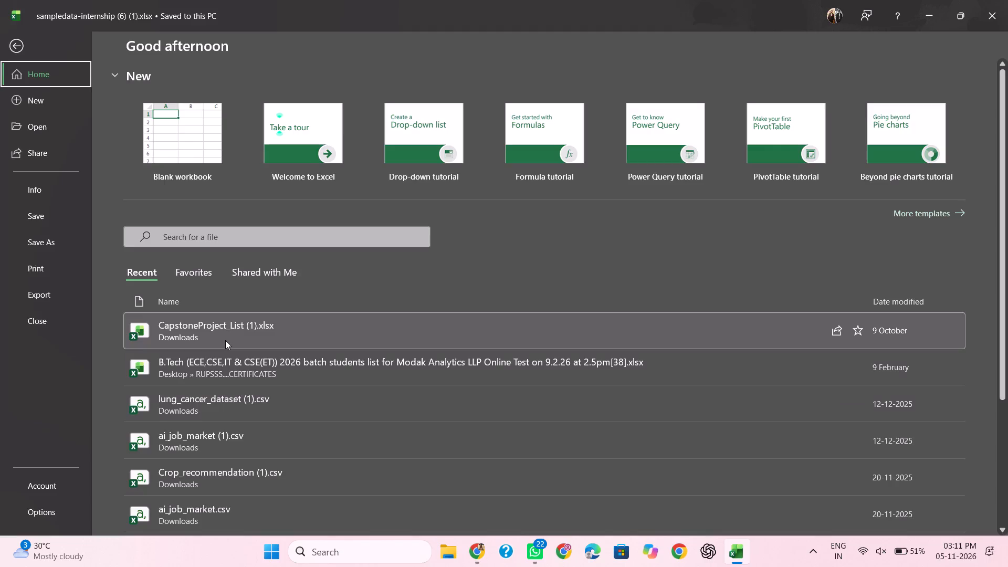
click(48, 239)
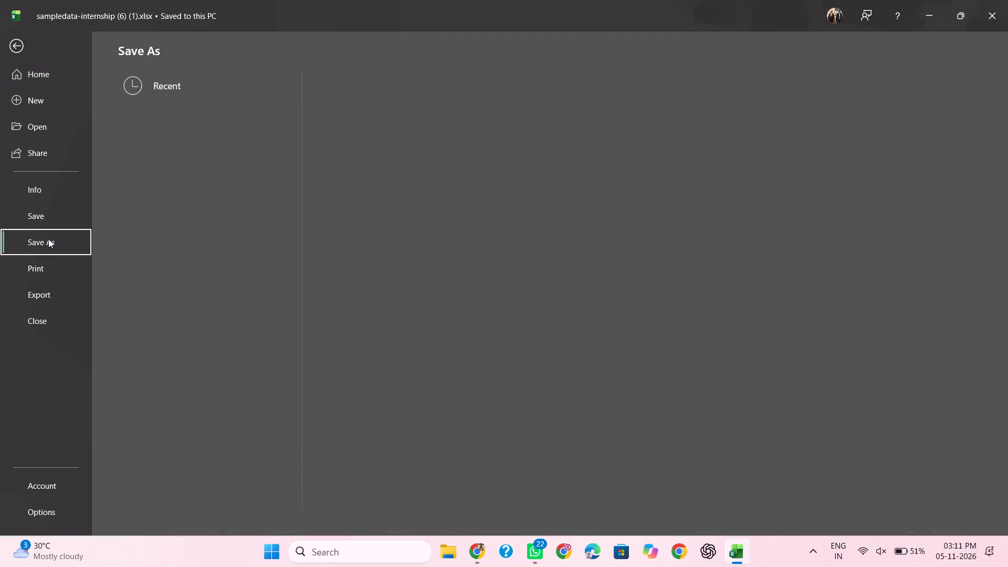
click(61, 233)
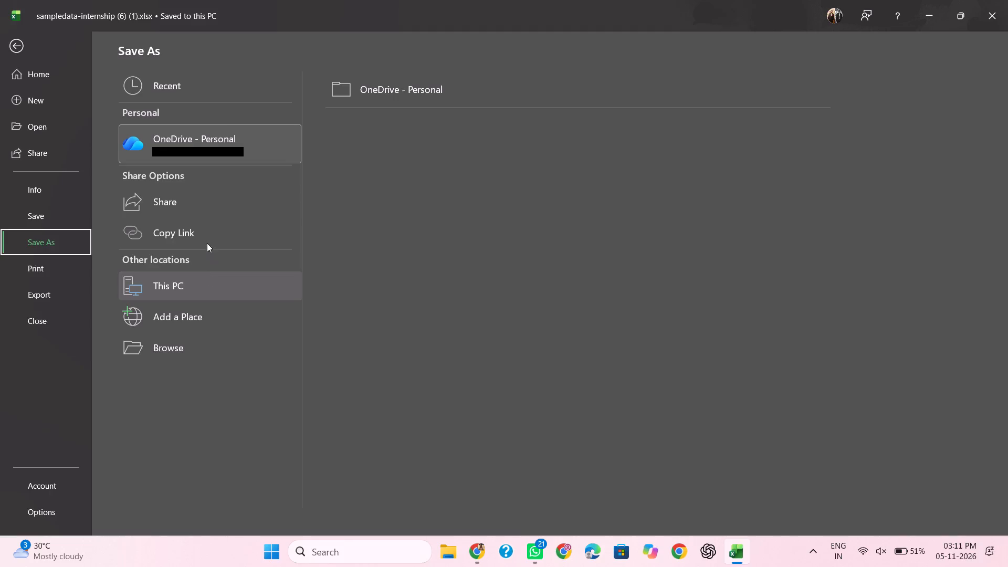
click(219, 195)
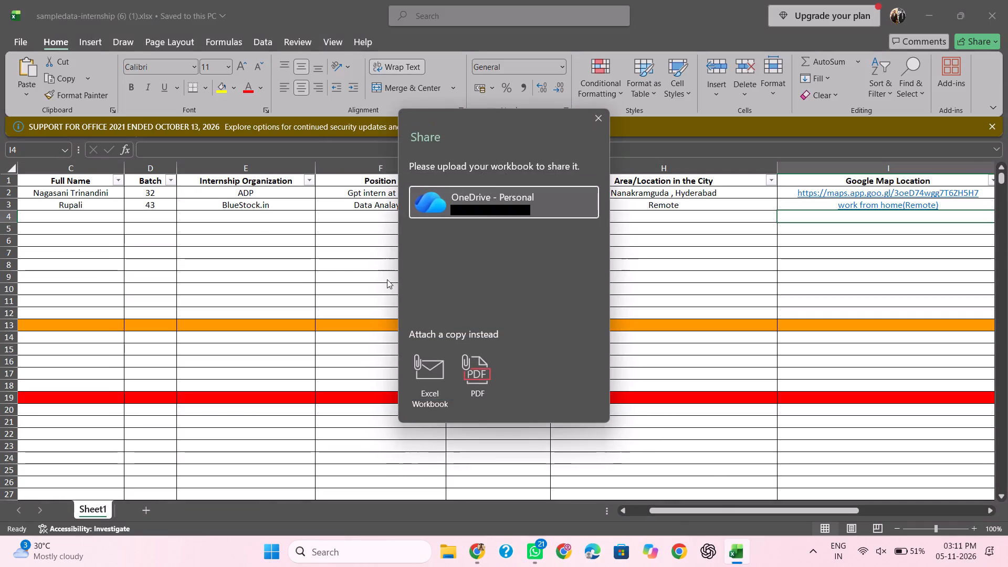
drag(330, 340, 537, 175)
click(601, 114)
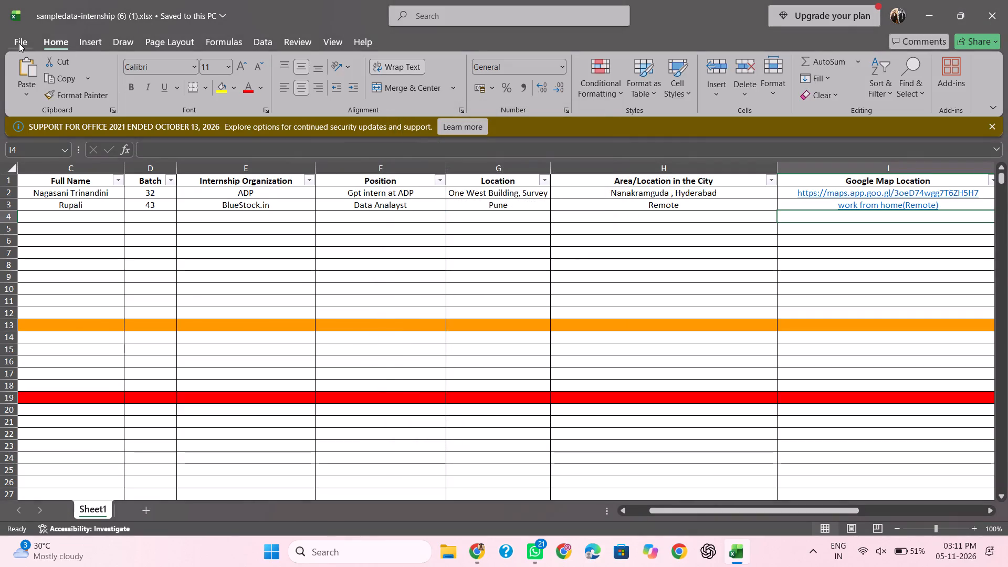
Reopen the file management view for the internship workbook.
click(19, 43)
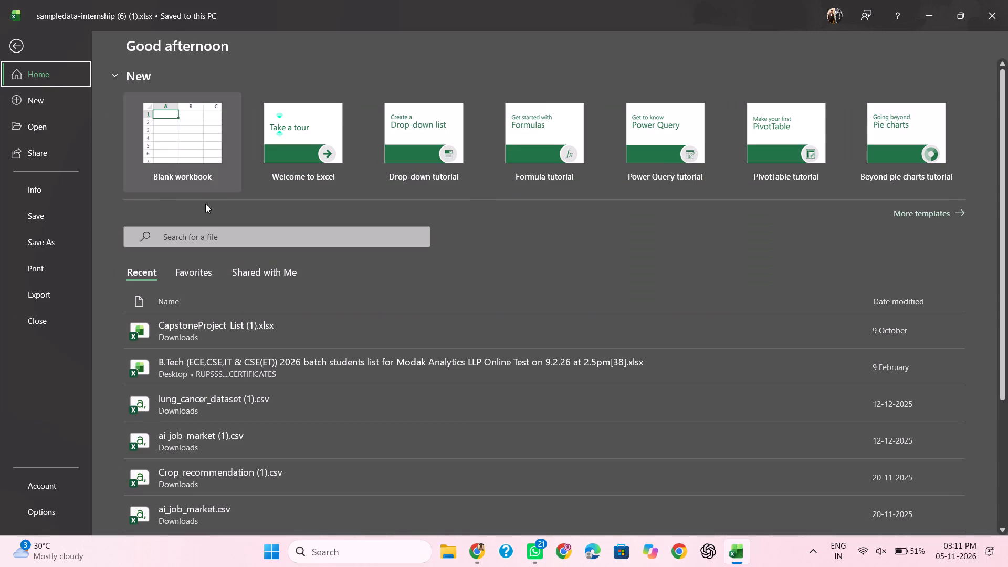
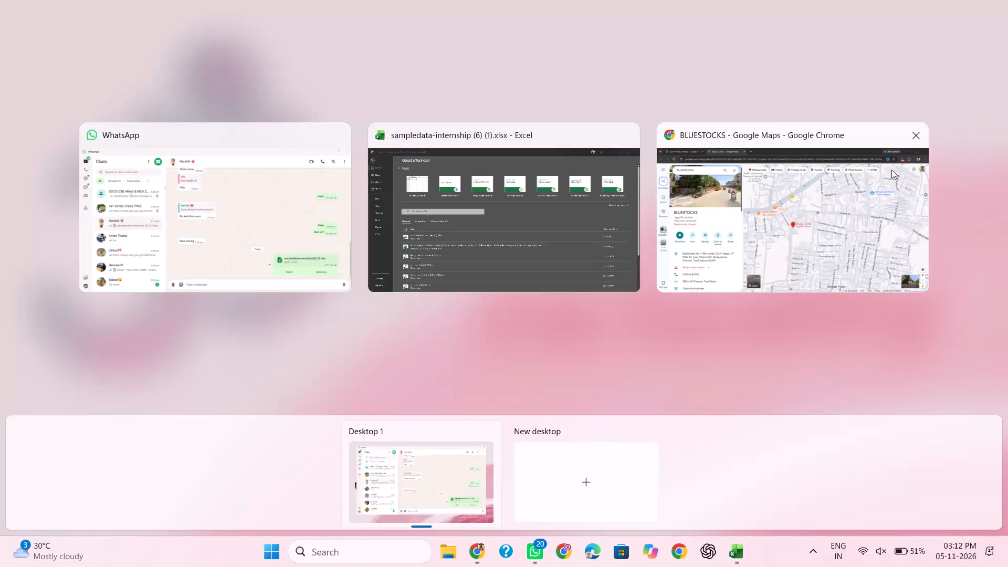
Close the BLUESTOCKS Google Maps browser window and switch to the internship workbook in Excel.
click(917, 135)
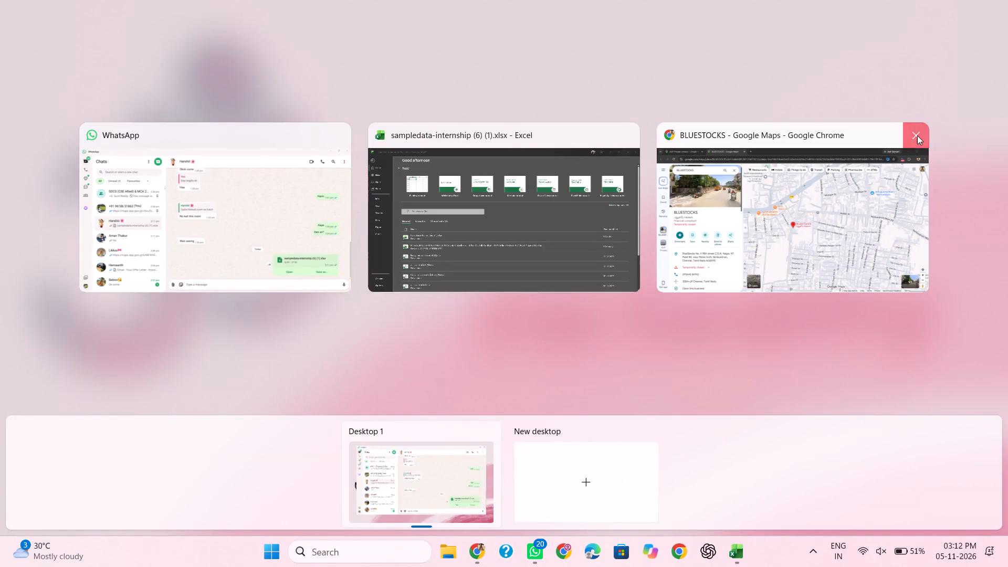
click(698, 257)
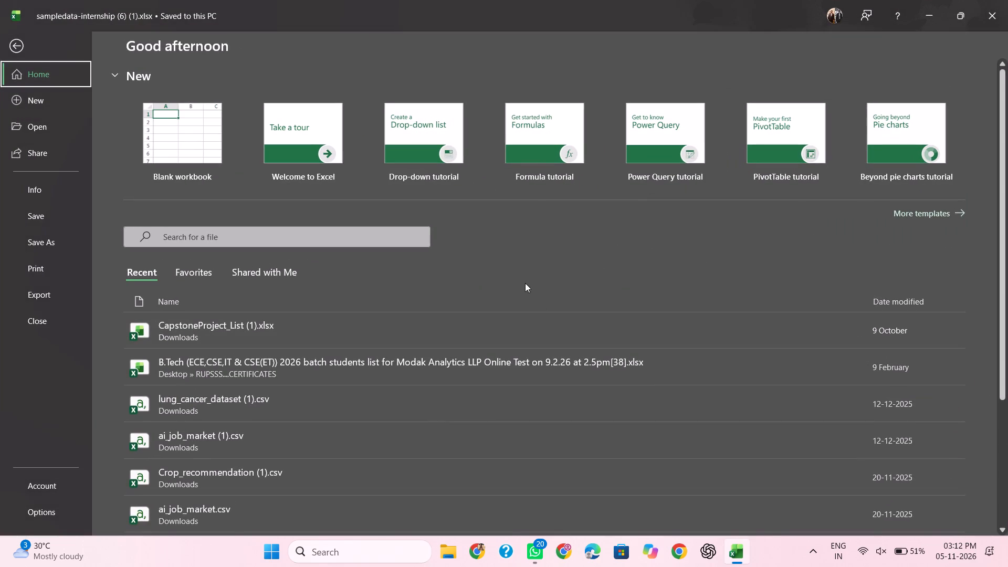
scroll(477, 280, up, 4)
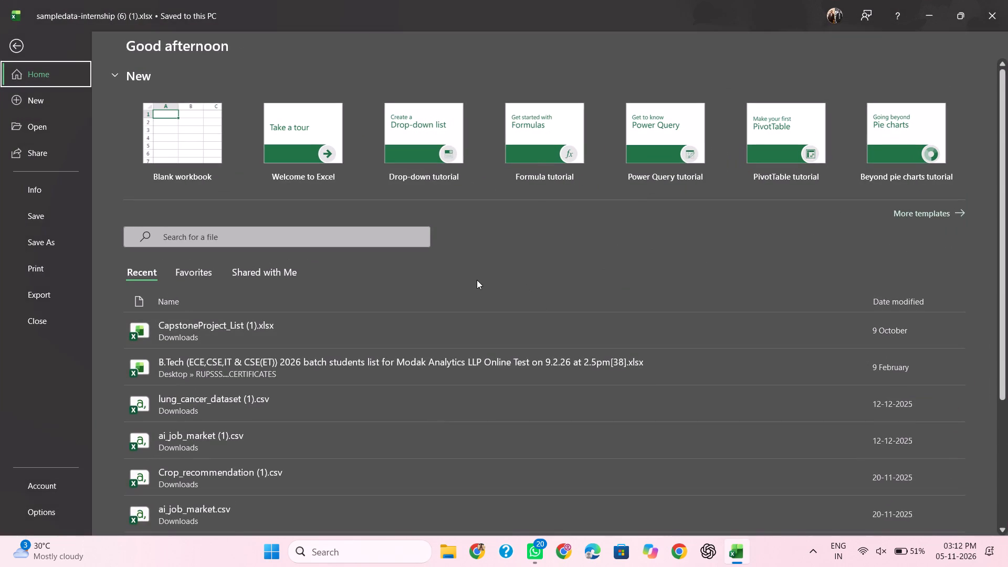
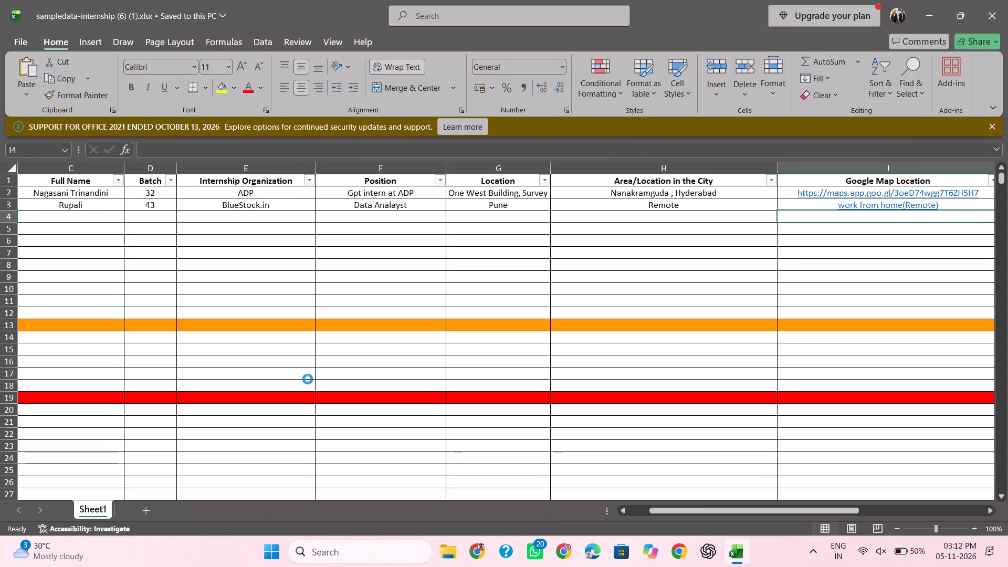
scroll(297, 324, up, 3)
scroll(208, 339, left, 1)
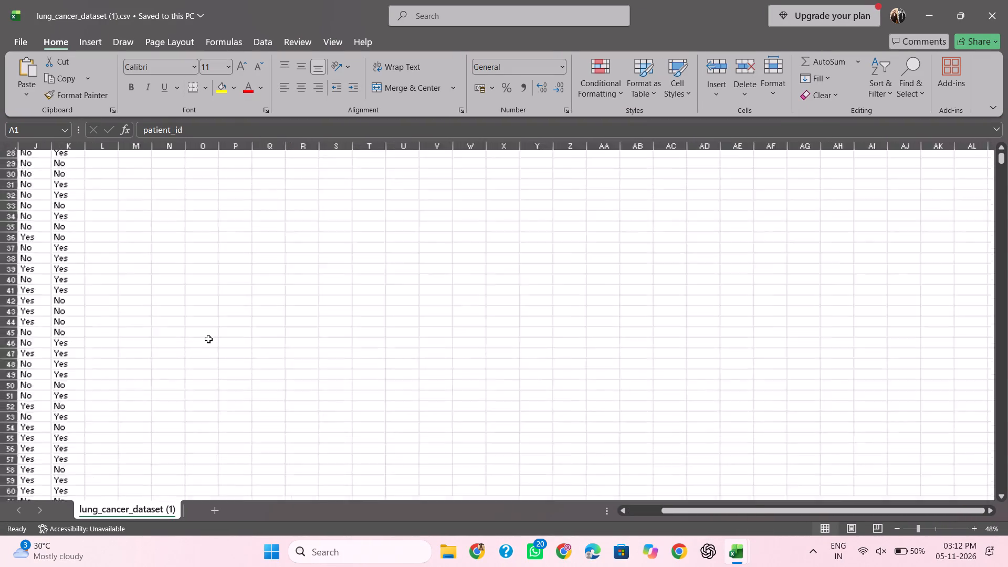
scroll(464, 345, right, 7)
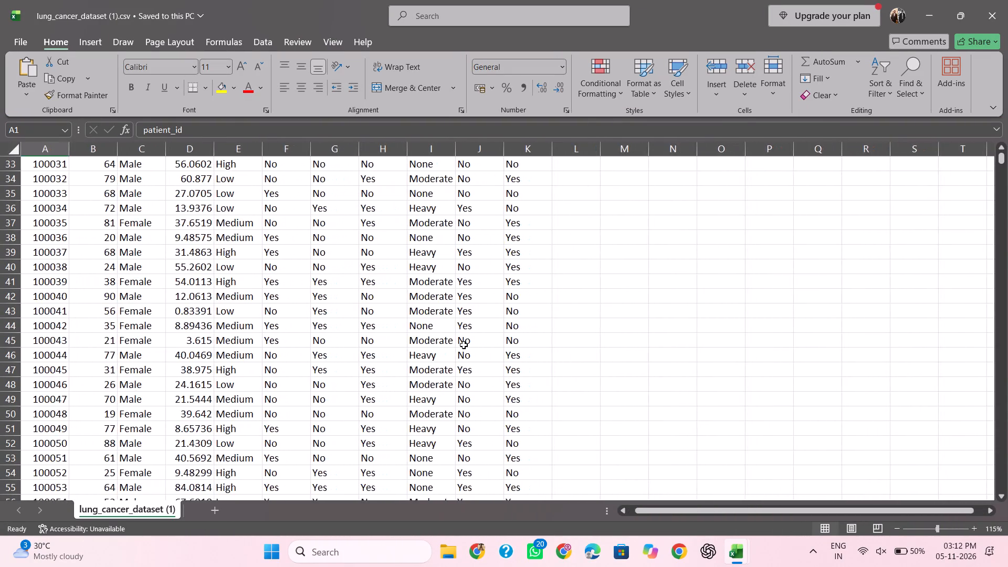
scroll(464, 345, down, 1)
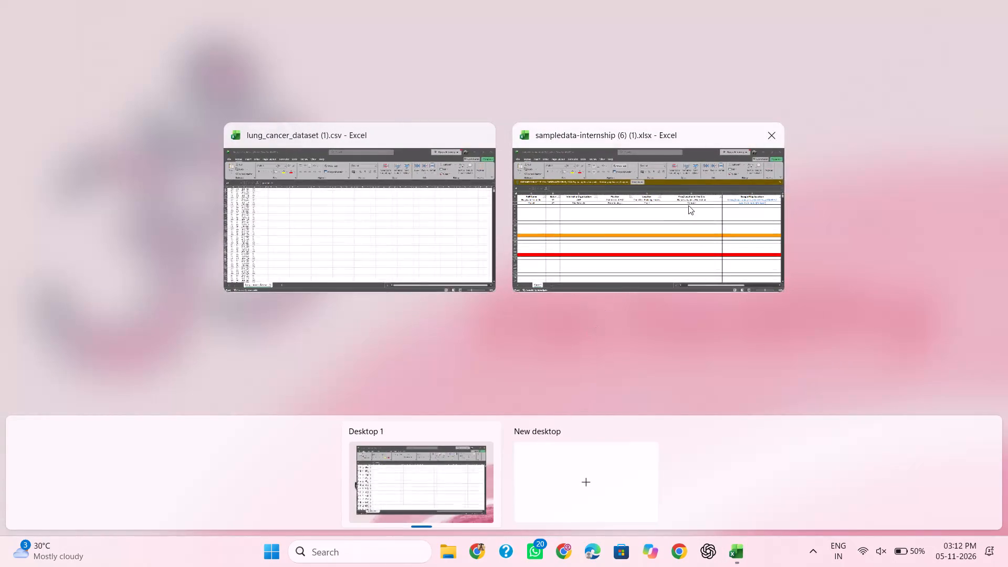
Switch back to the sampledata-internship (6) (1) workbook and save it.
click(680, 210)
scroll(339, 321, up, 2)
scroll(339, 321, down, 2)
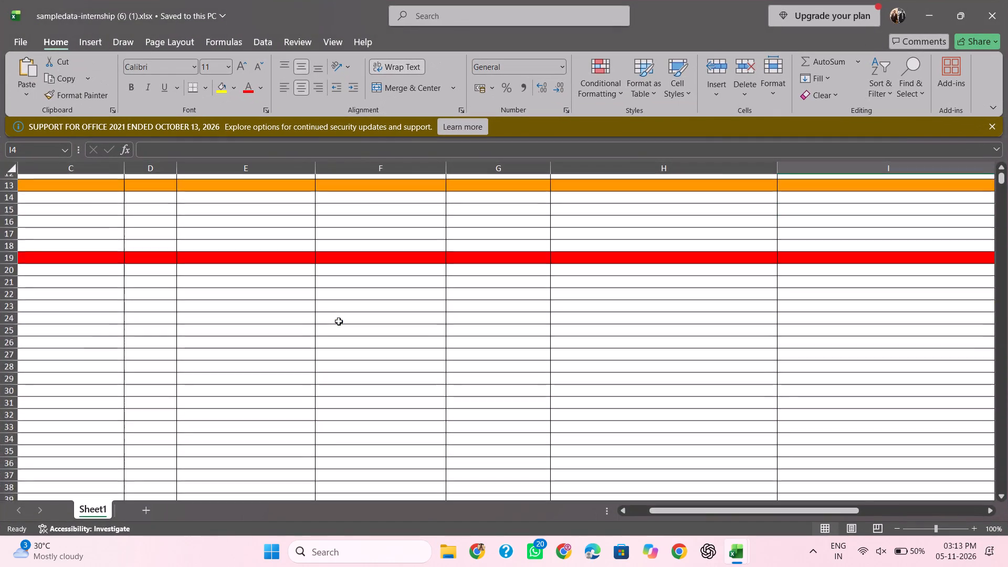
key(ctrl+s)
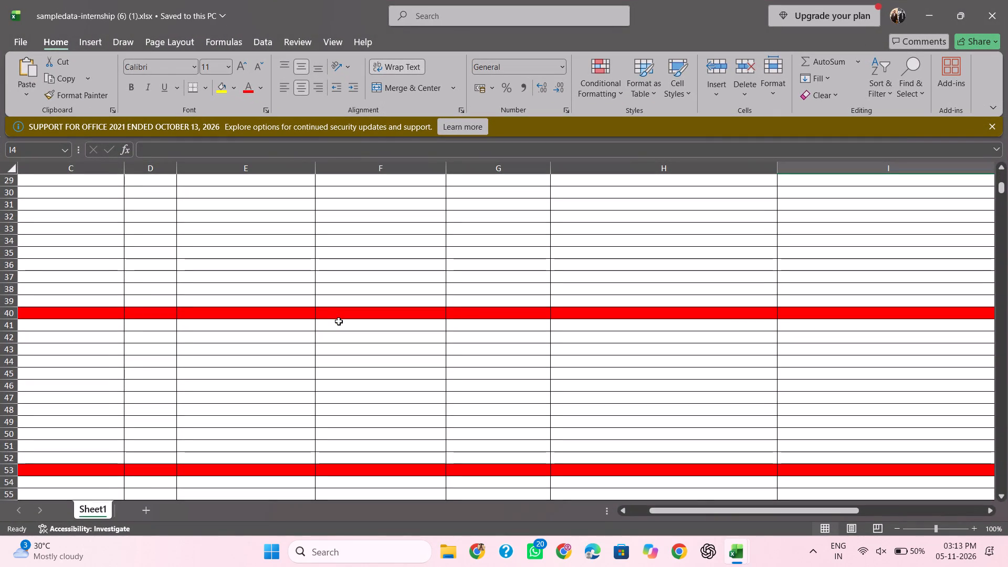
Check the internship workbook's file name and location details, and save the workbook again.
click(212, 12)
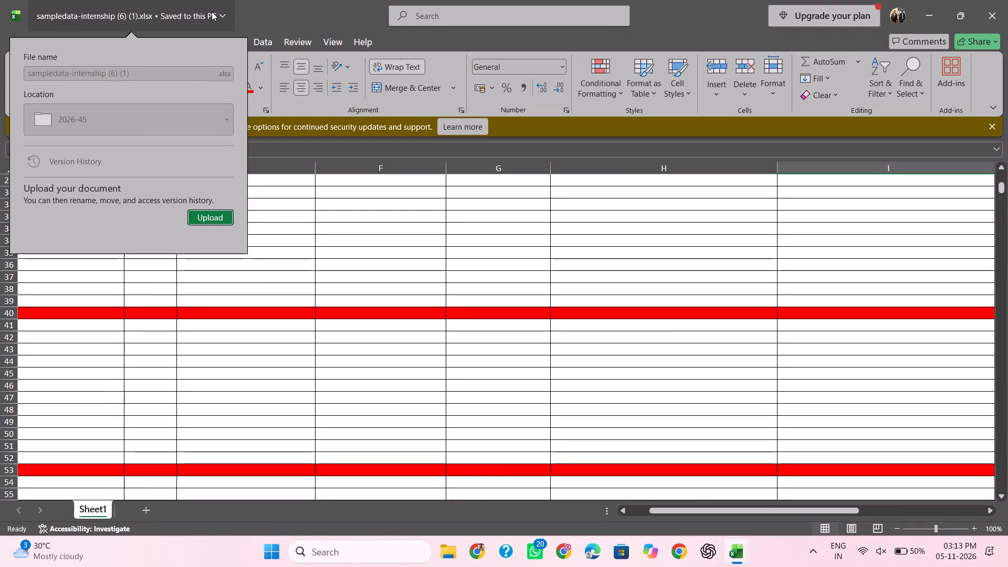
drag(229, 297, 0, 0)
click(24, 38)
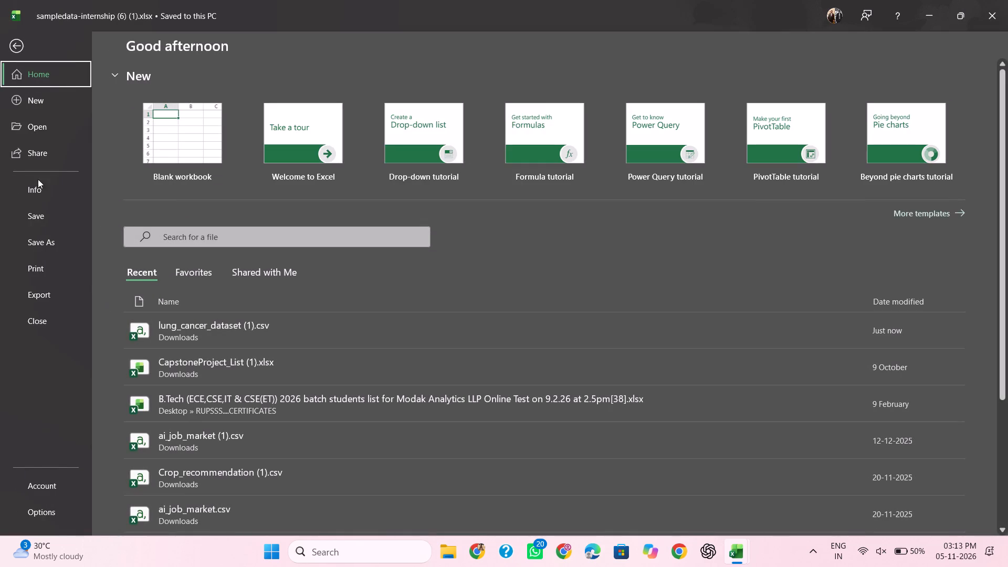
click(59, 217)
scroll(152, 277, right, 2)
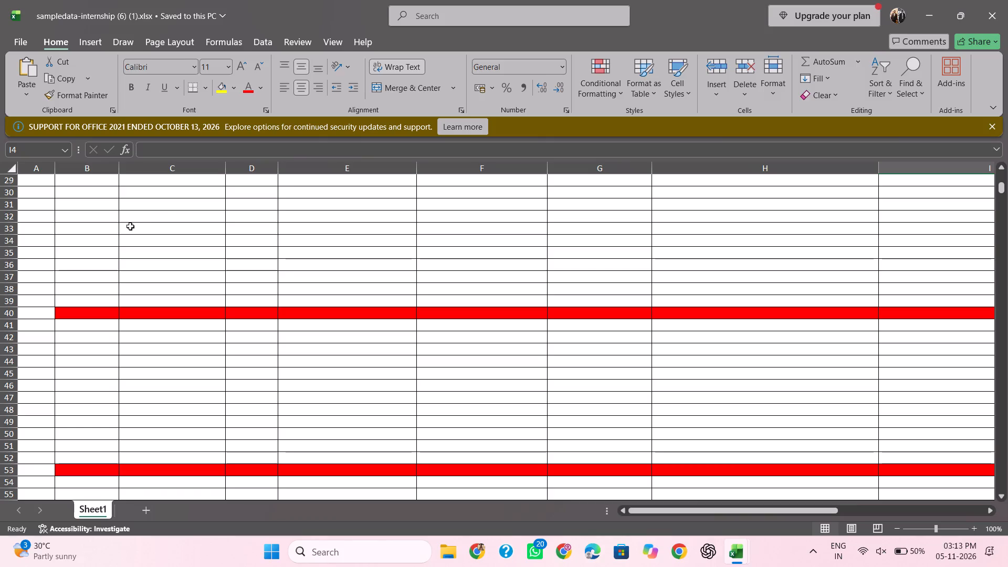
Save the workbook with Save As to this PC's Downloads folder as sampledata-internship (6) (1).xlsx, replacing the existing file.
click(21, 39)
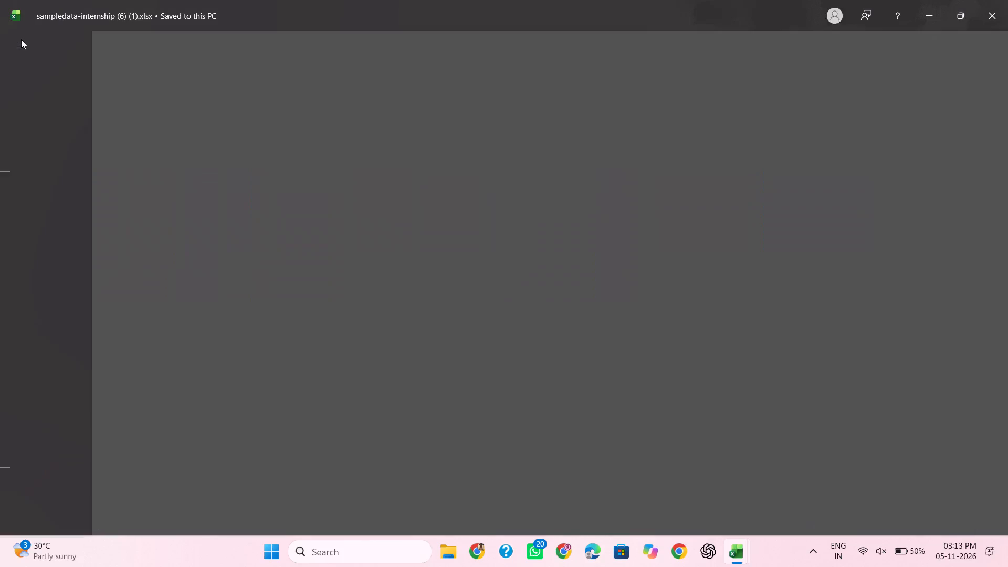
click(59, 237)
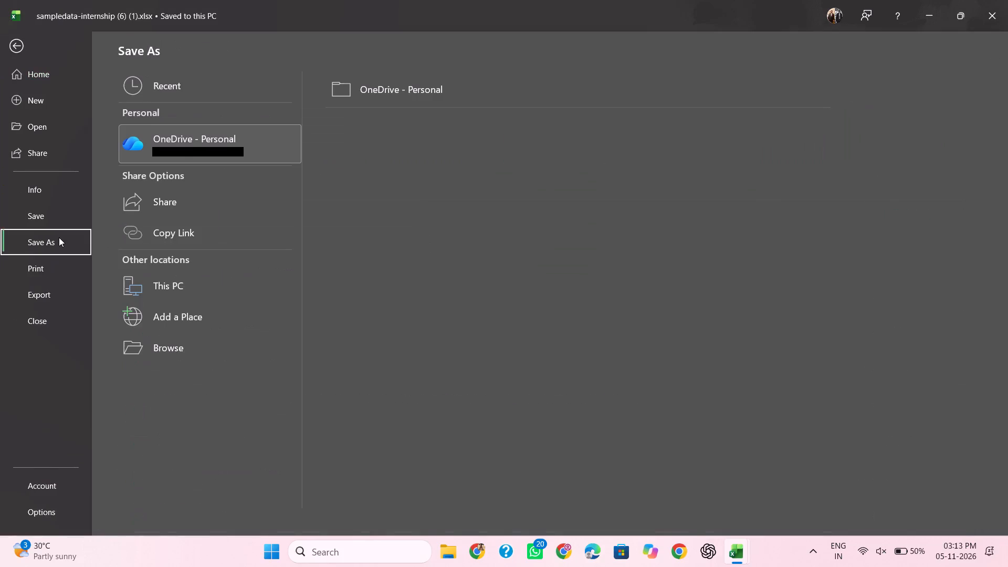
click(179, 292)
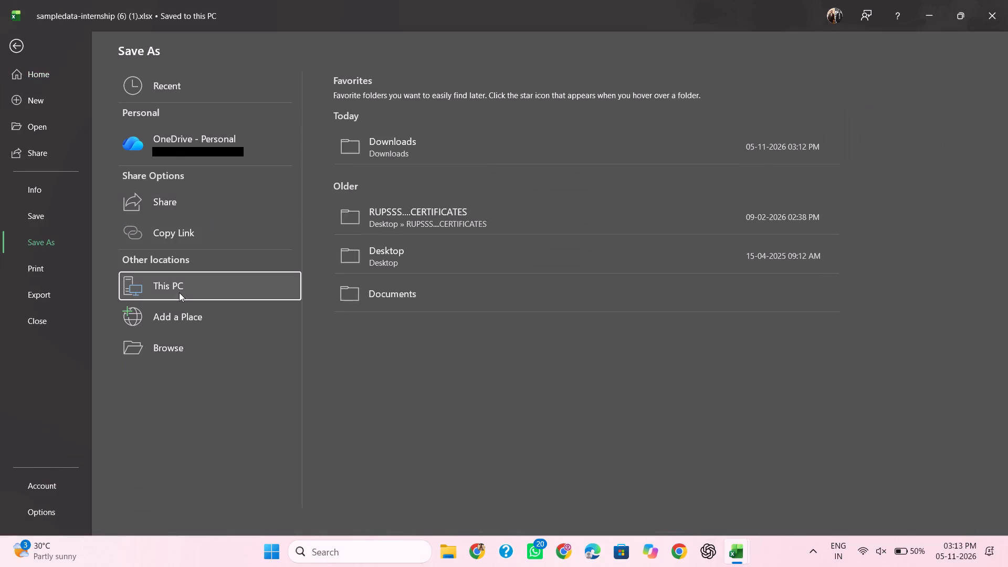
click(404, 140)
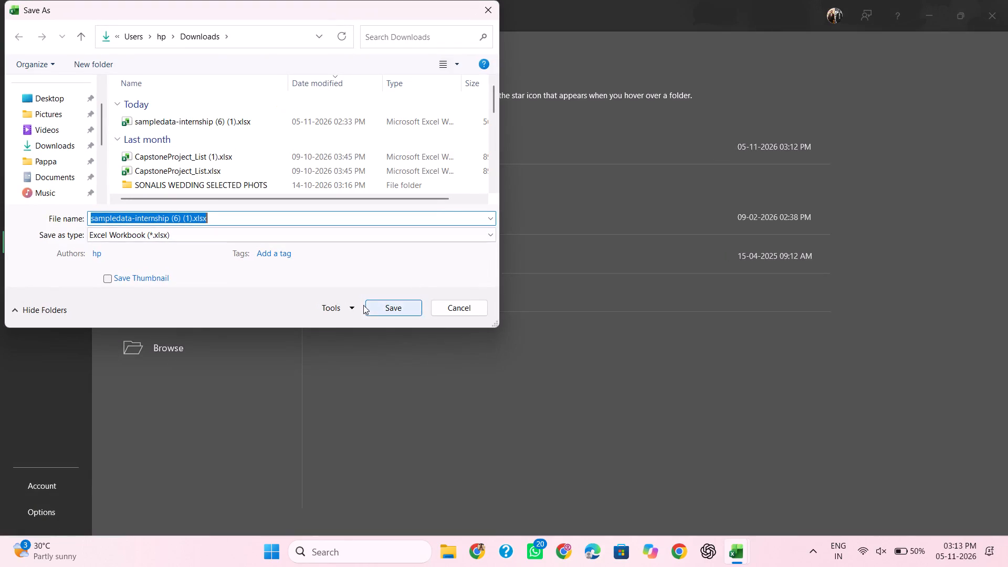
click(382, 311)
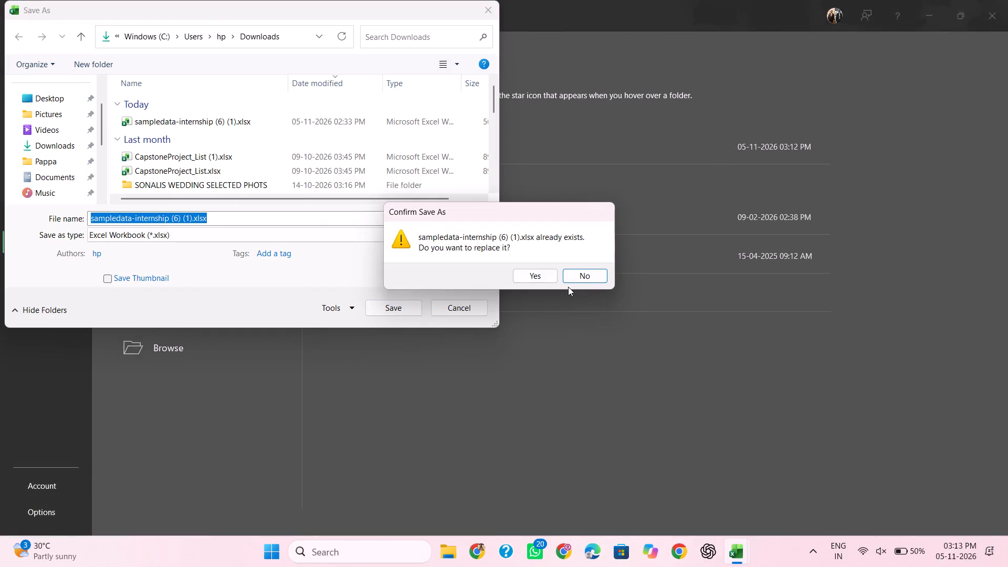
click(534, 276)
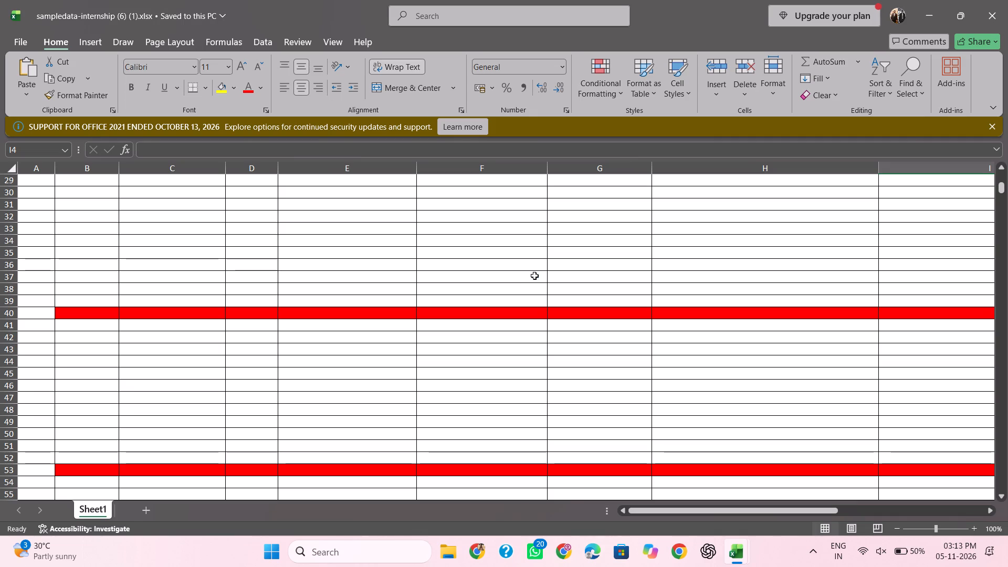
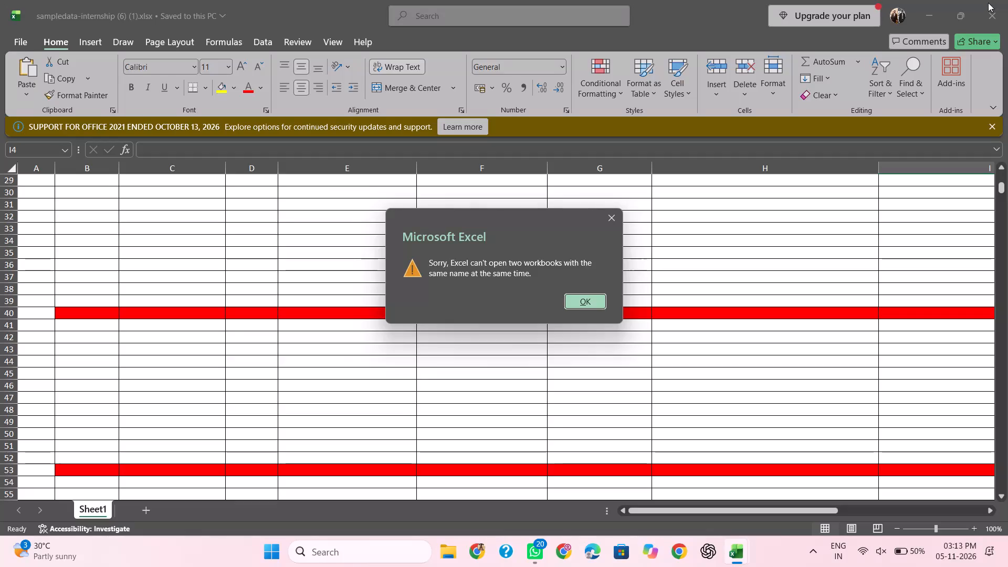
Dismiss the alert about opening two workbooks with the same name and return to the internship sheet.
click(993, 12)
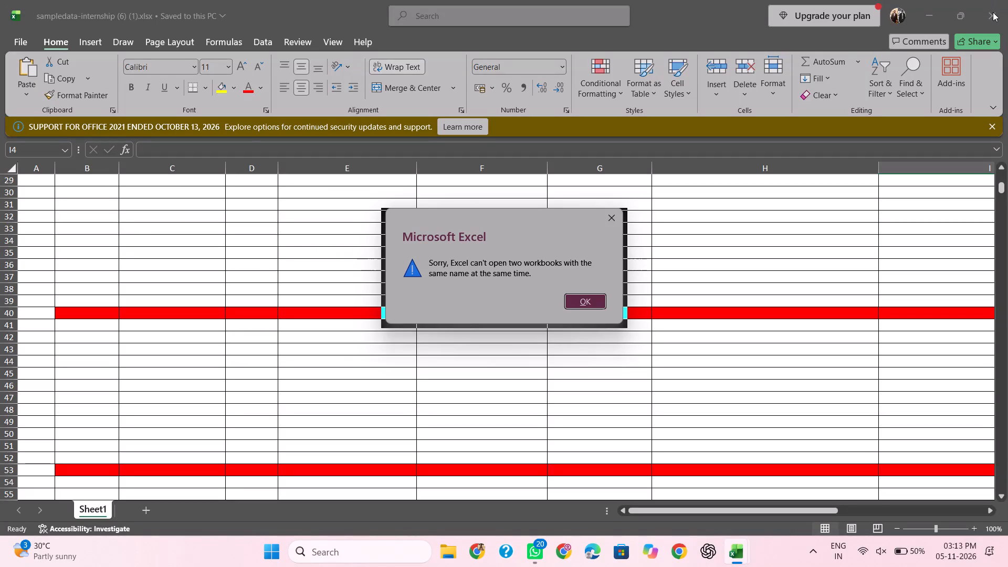
click(594, 304)
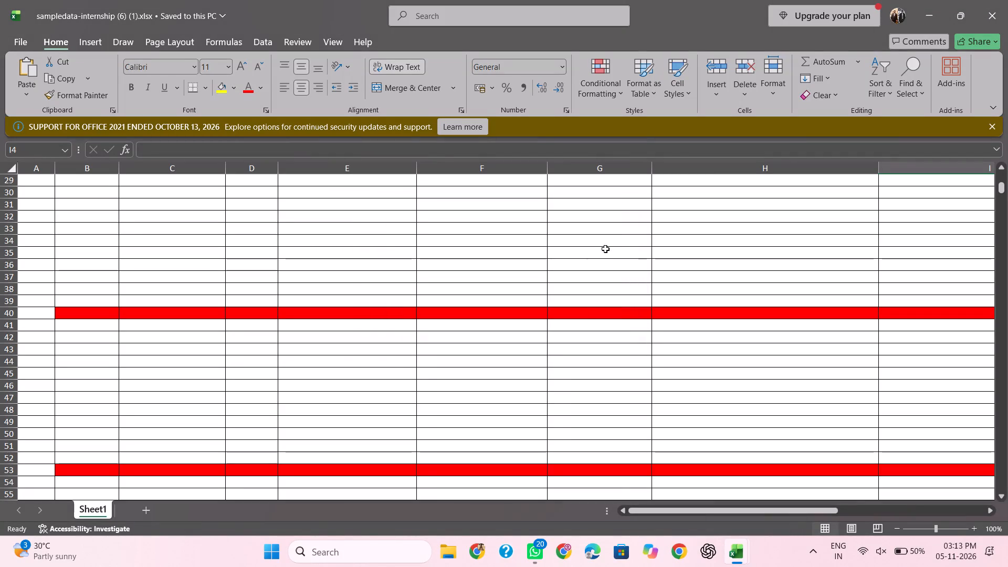
Close the sampledata-internship (6) (1) workbook.
click(986, 18)
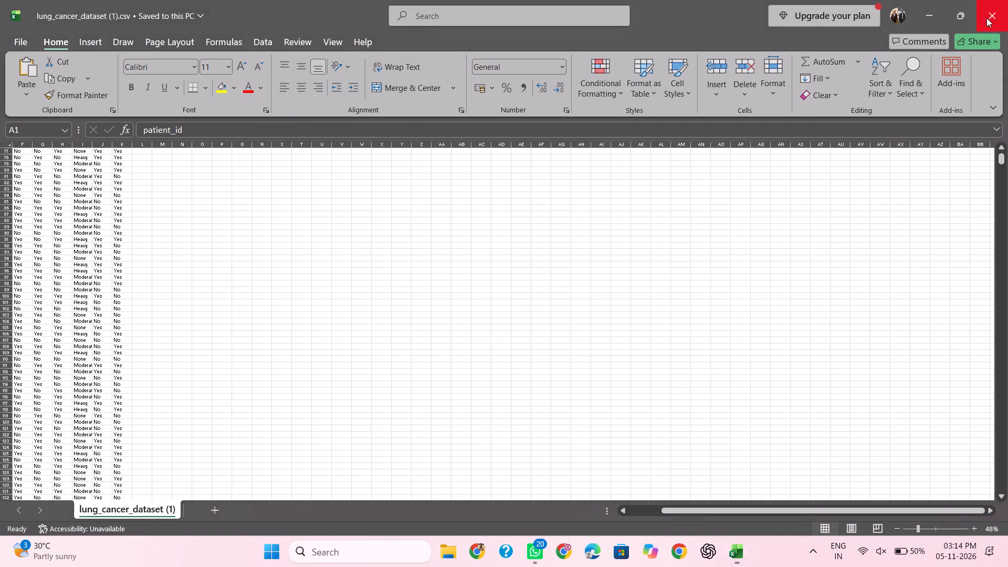
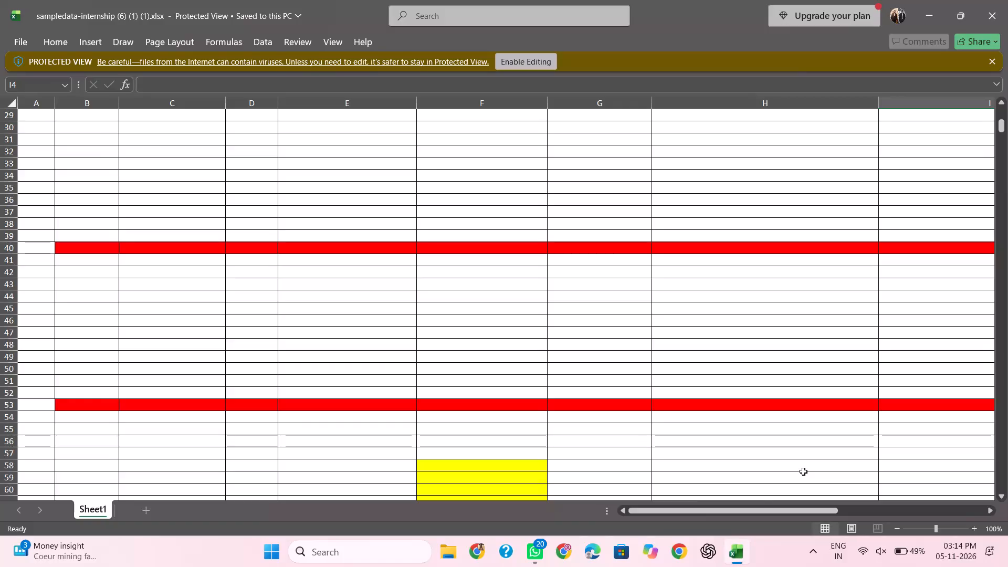
Look over the protected copy of the internship workbook, checking the row 3 entries from the location columns through to Remarks.
scroll(760, 499, up, 5)
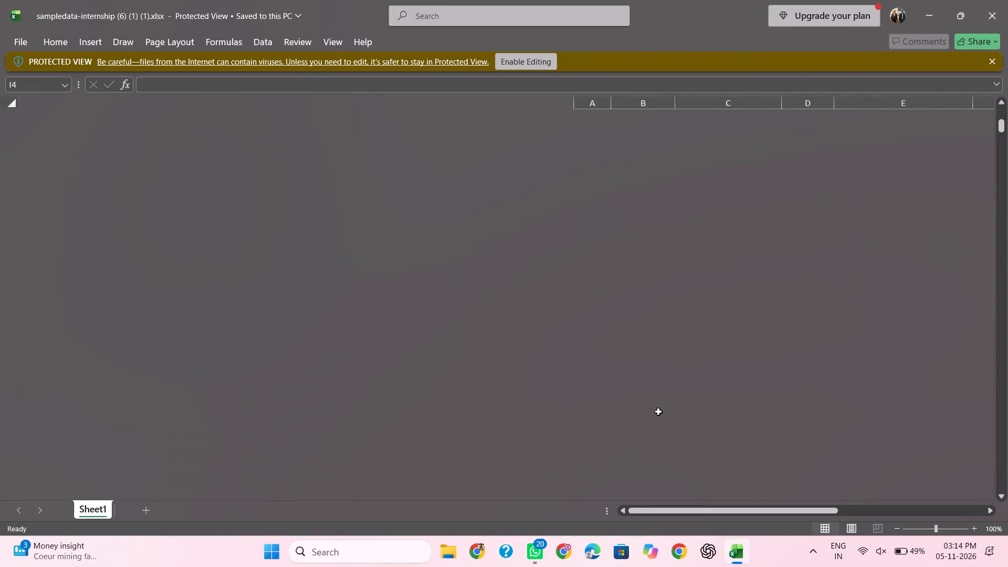
scroll(653, 296, down, 6)
scroll(653, 296, left, 5)
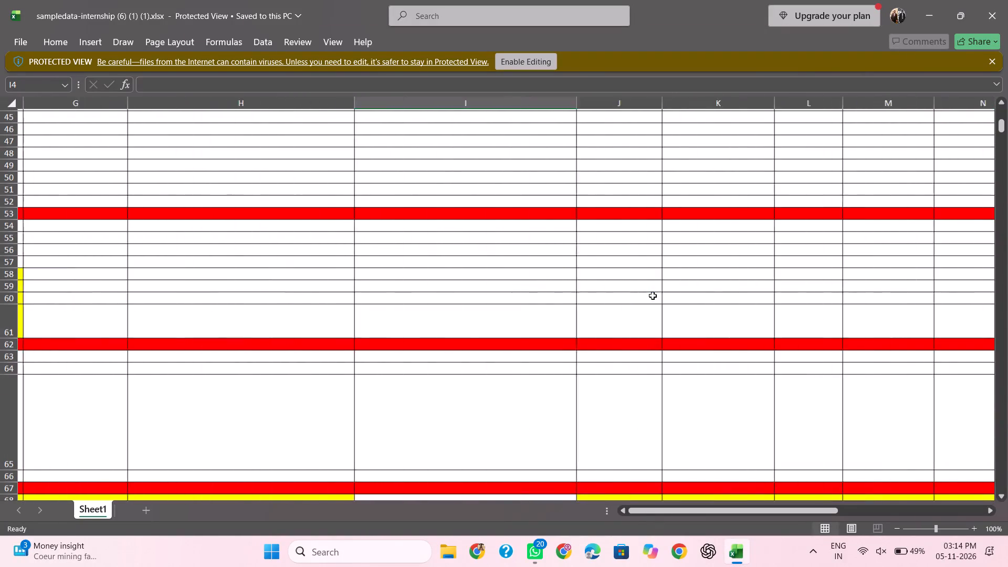
scroll(653, 296, up, 5)
scroll(653, 296, right, 1)
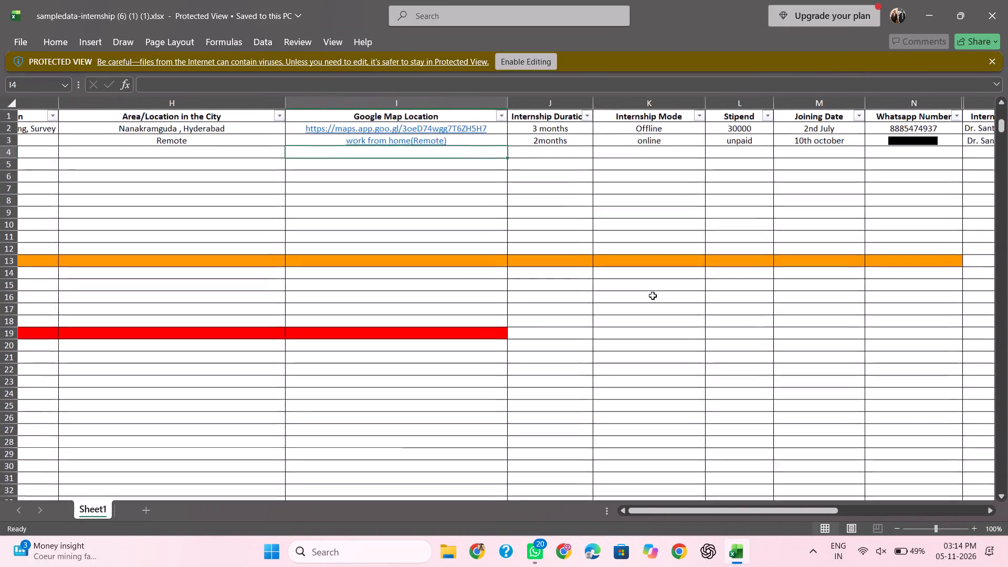
scroll(653, 296, up, 1)
scroll(789, 184, left, 3)
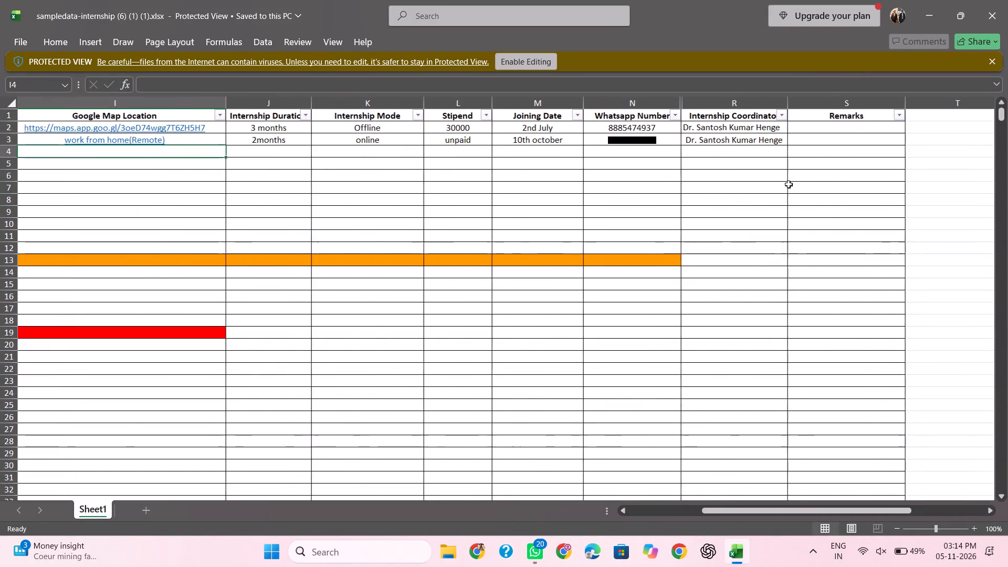